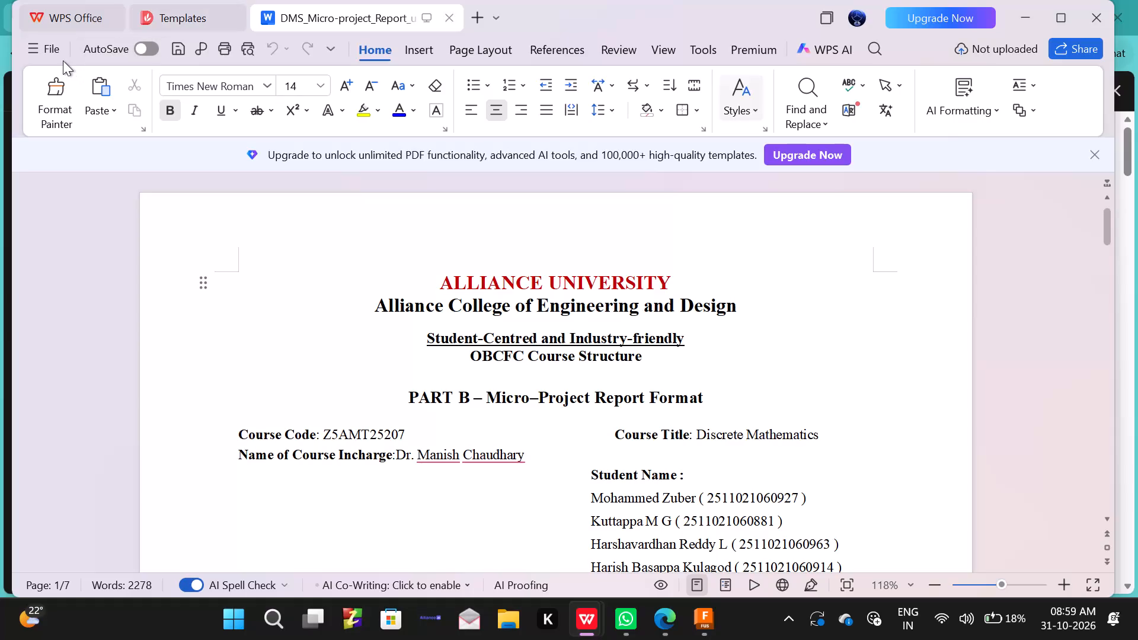
Export all 7 pages of the report to PDF at standard quality in the source folder and open the exported file.
left_click(46, 56)
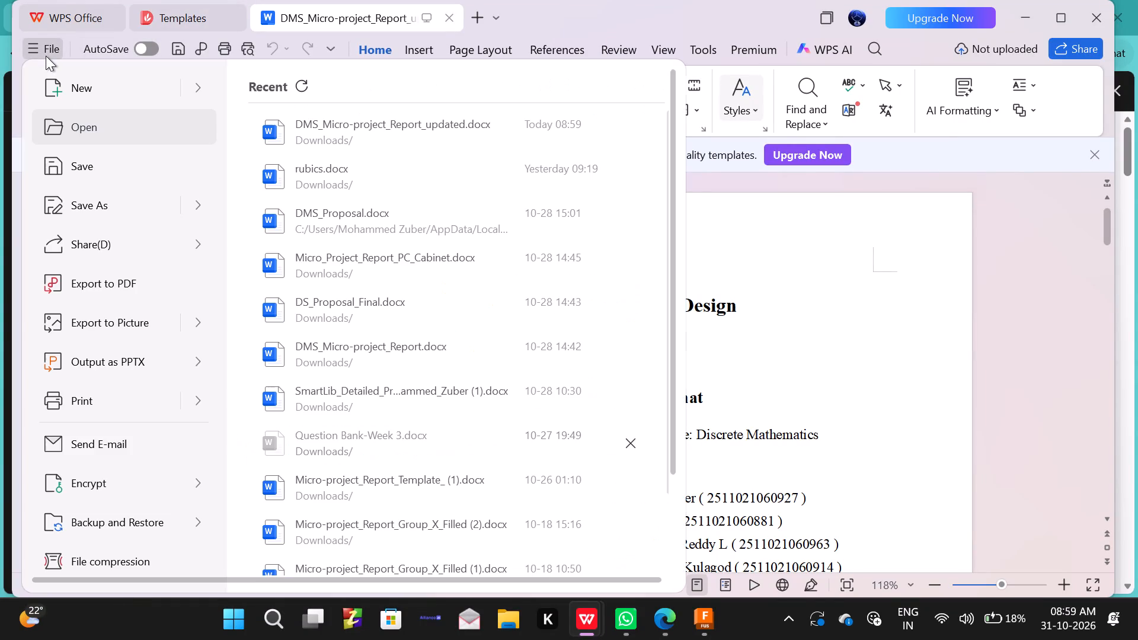
left_click(94, 297)
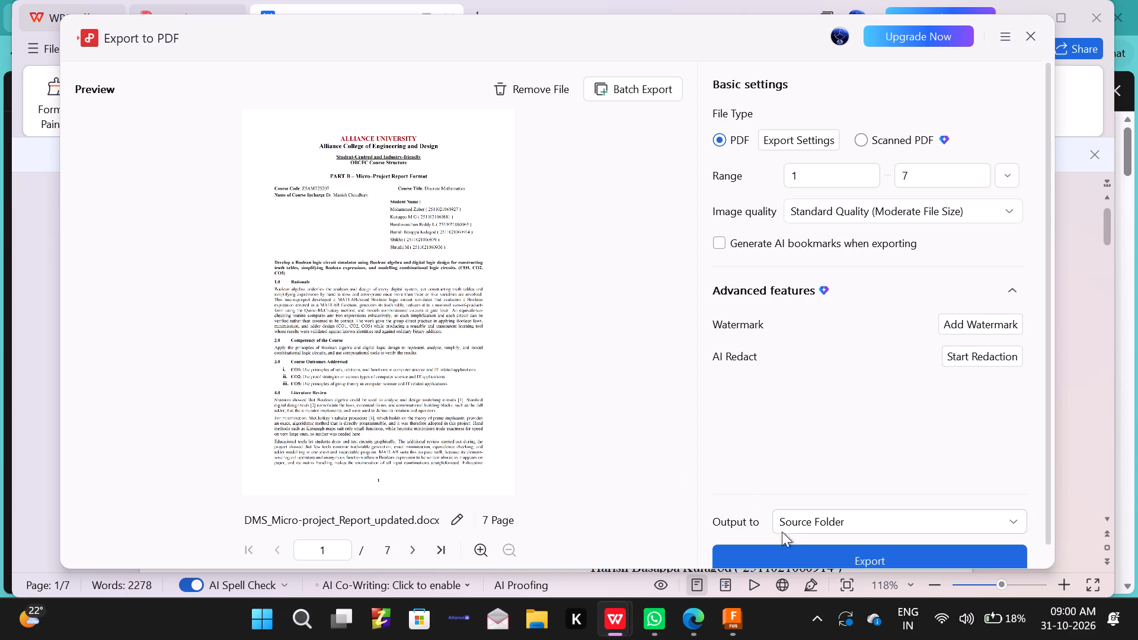
left_click(787, 556)
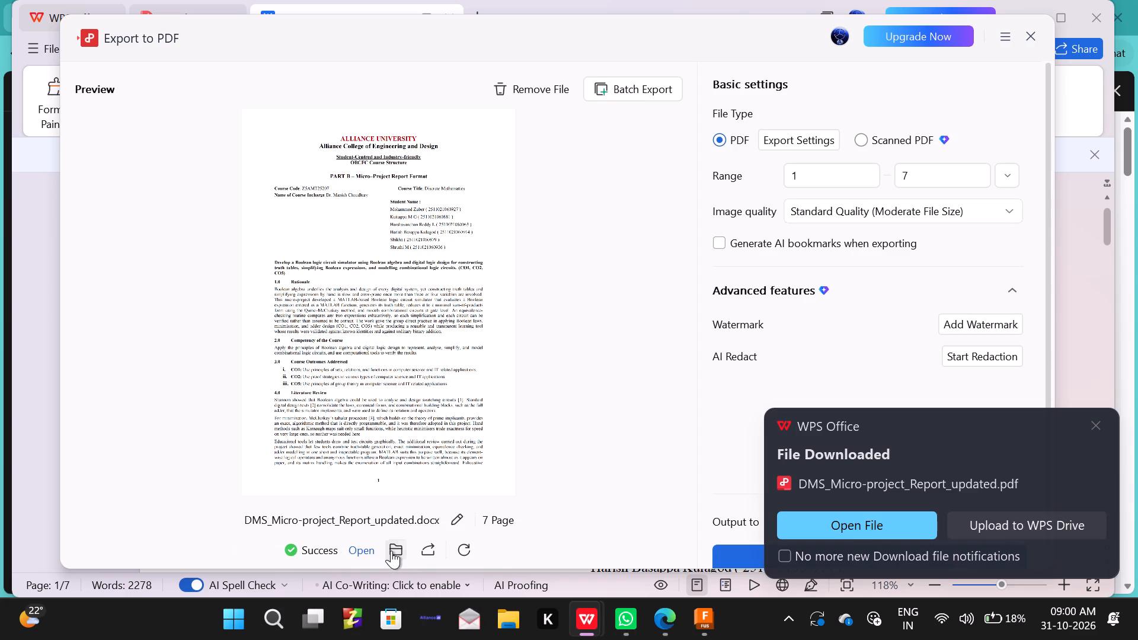
left_click(909, 513)
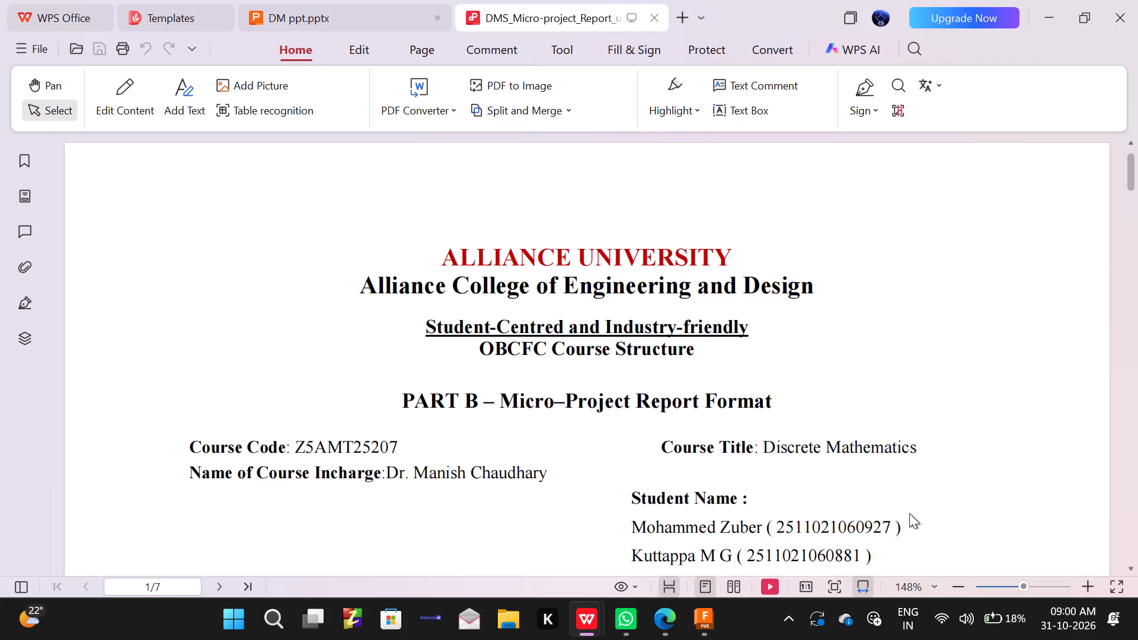
Examine the exported PDF's page layout and its first page, from the title block through the course outcomes.
scroll(632, 414, "down", 3)
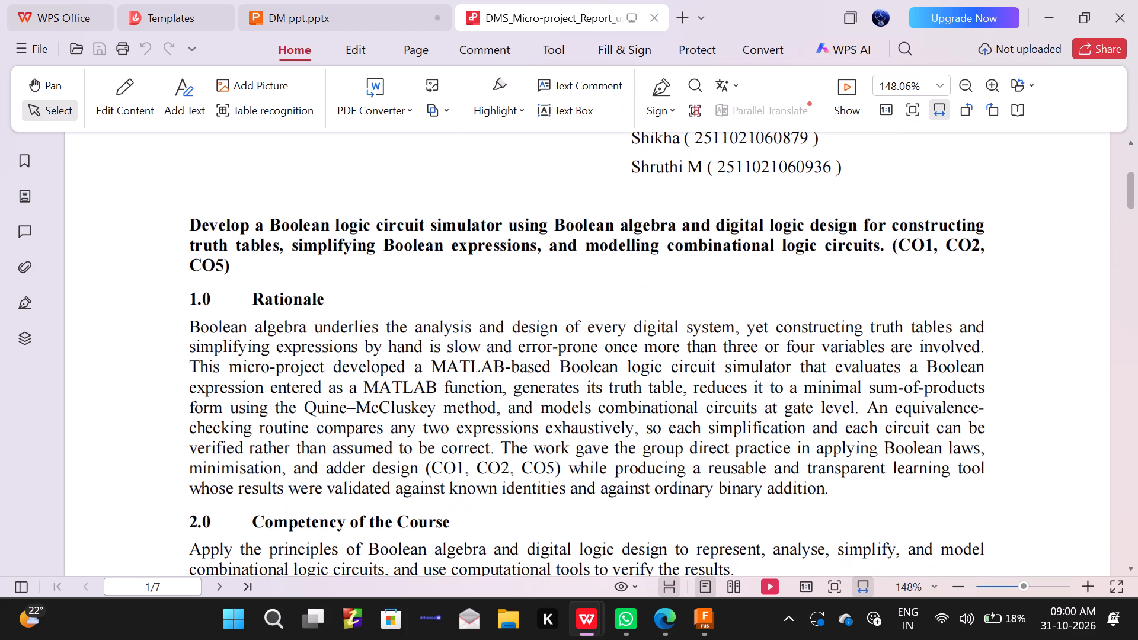
scroll(632, 414, "down", 4, "ctrl")
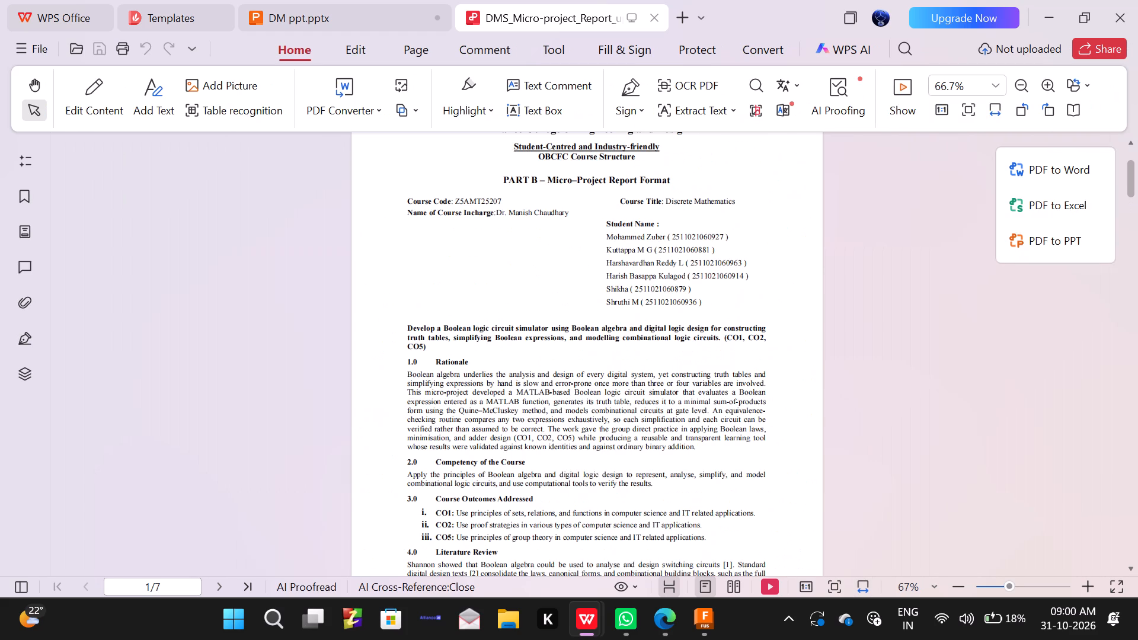
scroll(632, 414, "down", 5, "ctrl")
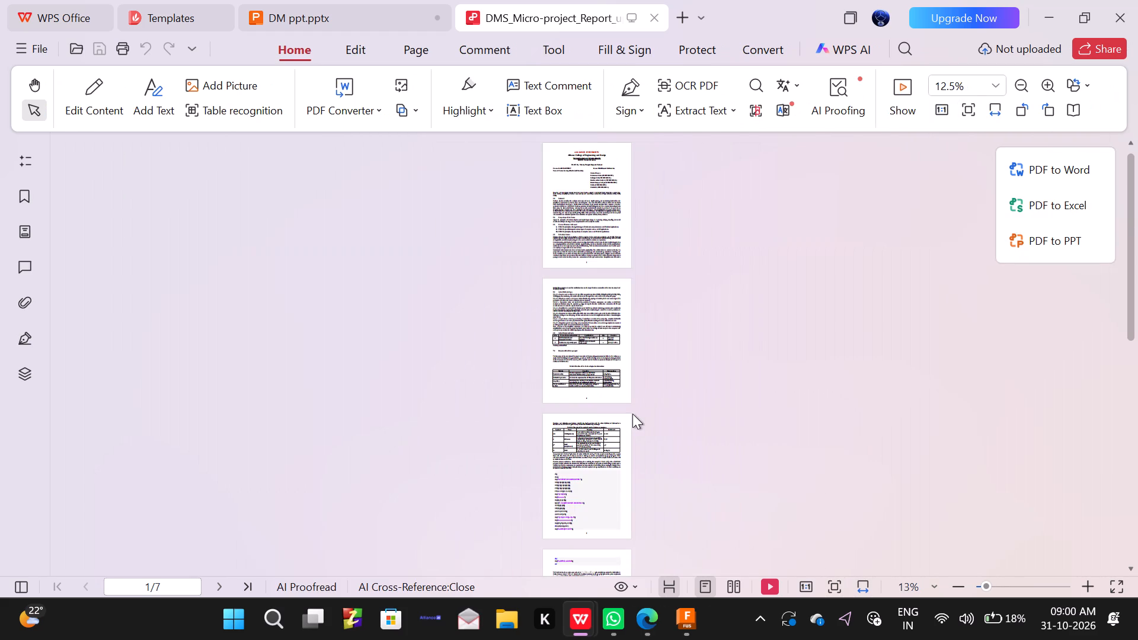
scroll(632, 414, "up", 7, "ctrl")
scroll(632, 414, "up", 10)
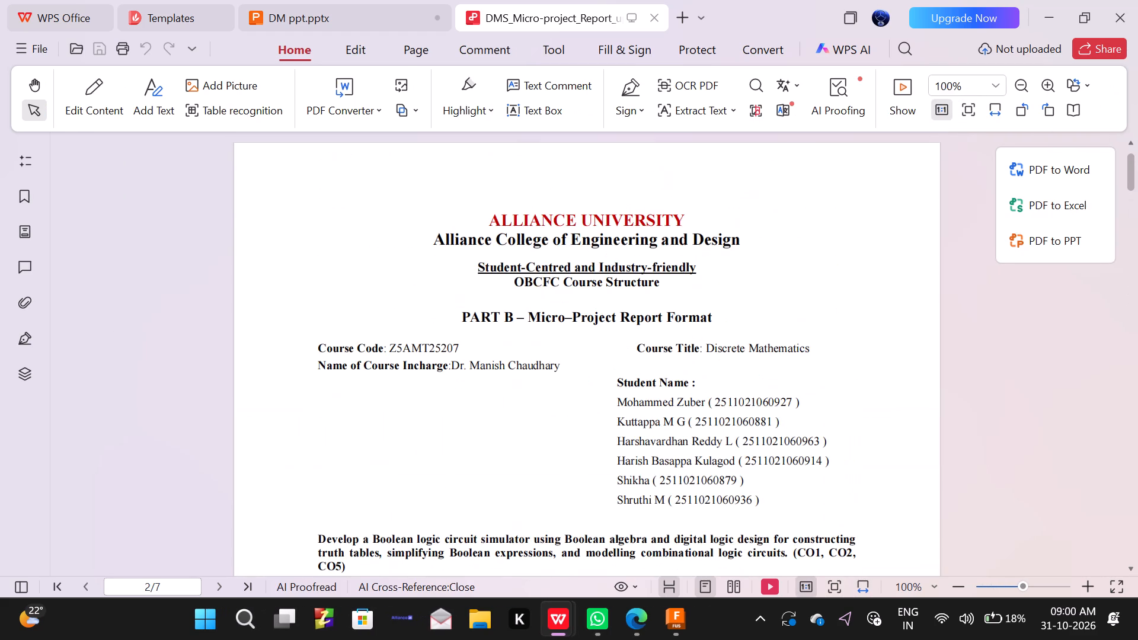
scroll(632, 414, "up", 2)
scroll(632, 414, "down", 1)
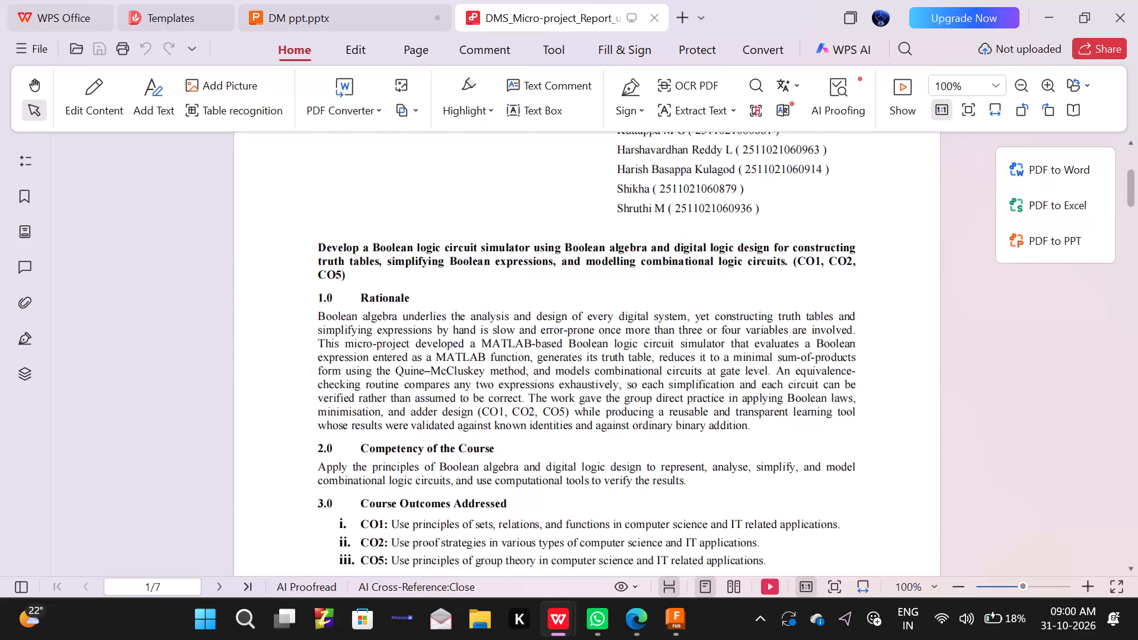
scroll(632, 414, "down", 1)
scroll(632, 414, "up", 2)
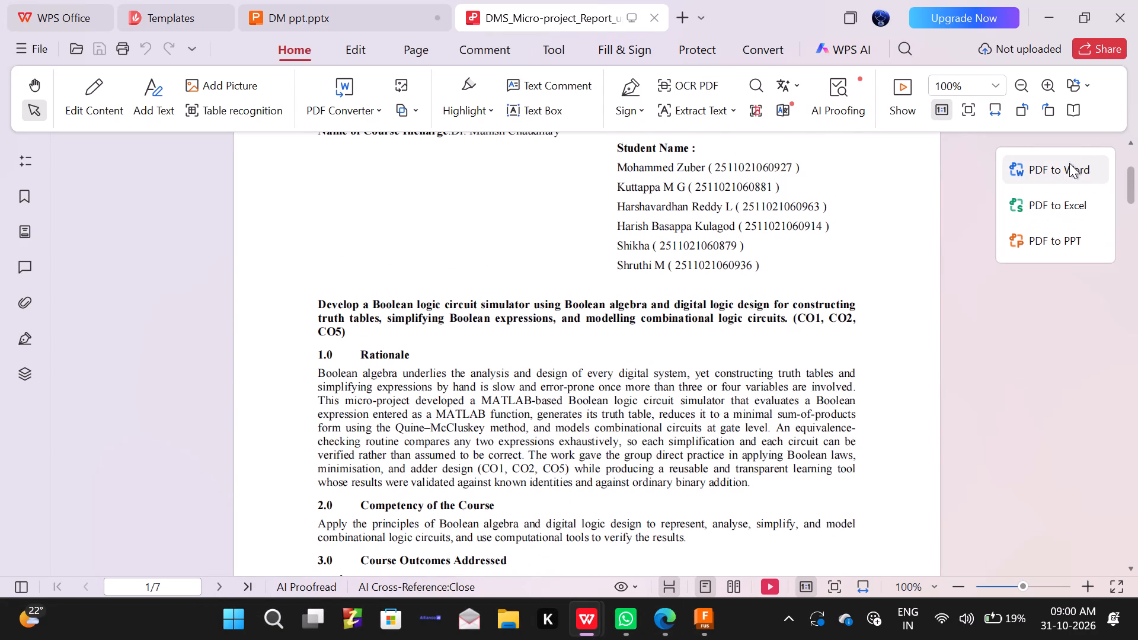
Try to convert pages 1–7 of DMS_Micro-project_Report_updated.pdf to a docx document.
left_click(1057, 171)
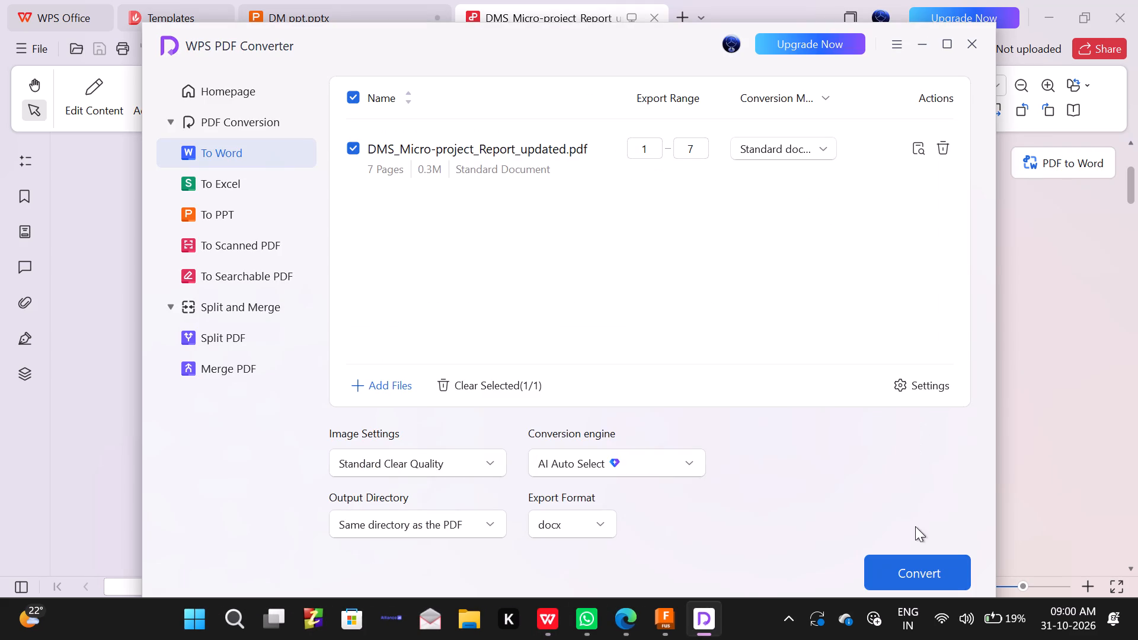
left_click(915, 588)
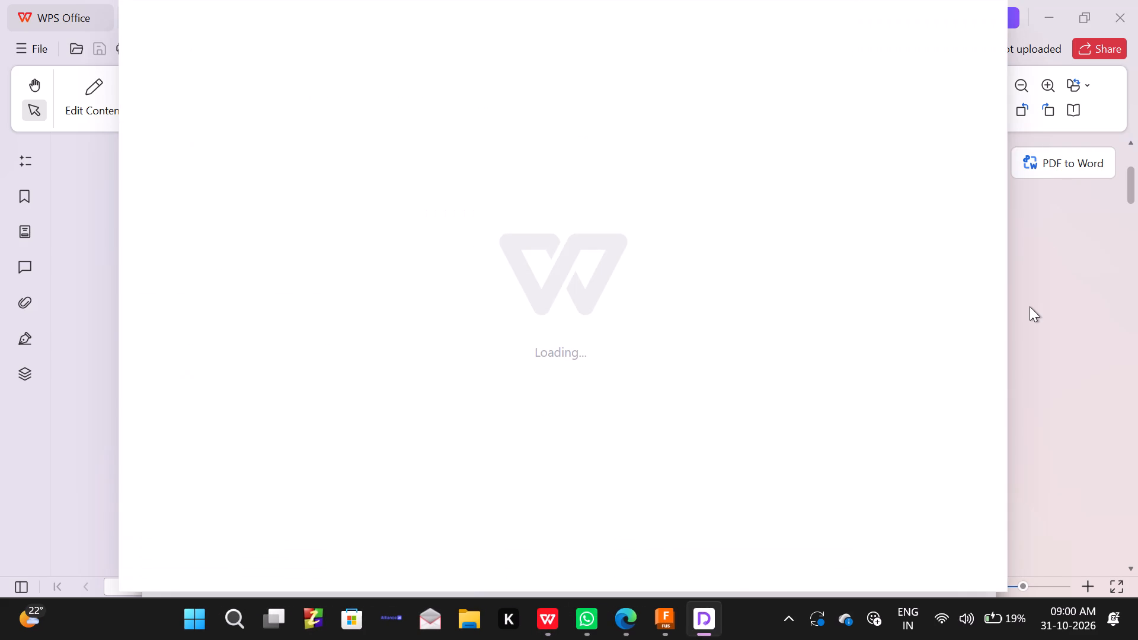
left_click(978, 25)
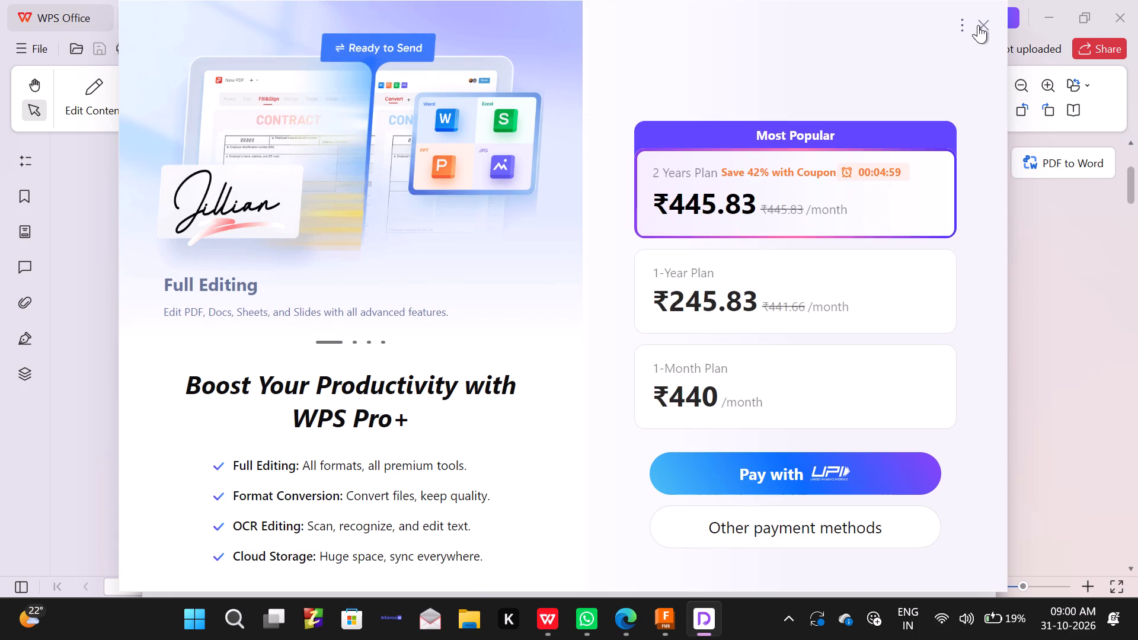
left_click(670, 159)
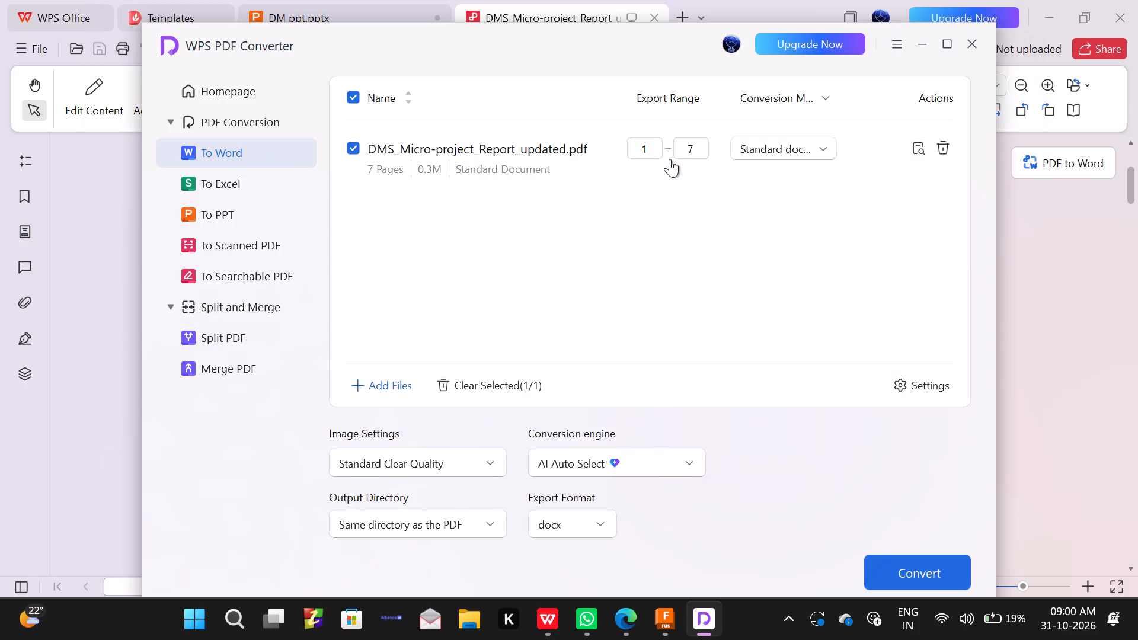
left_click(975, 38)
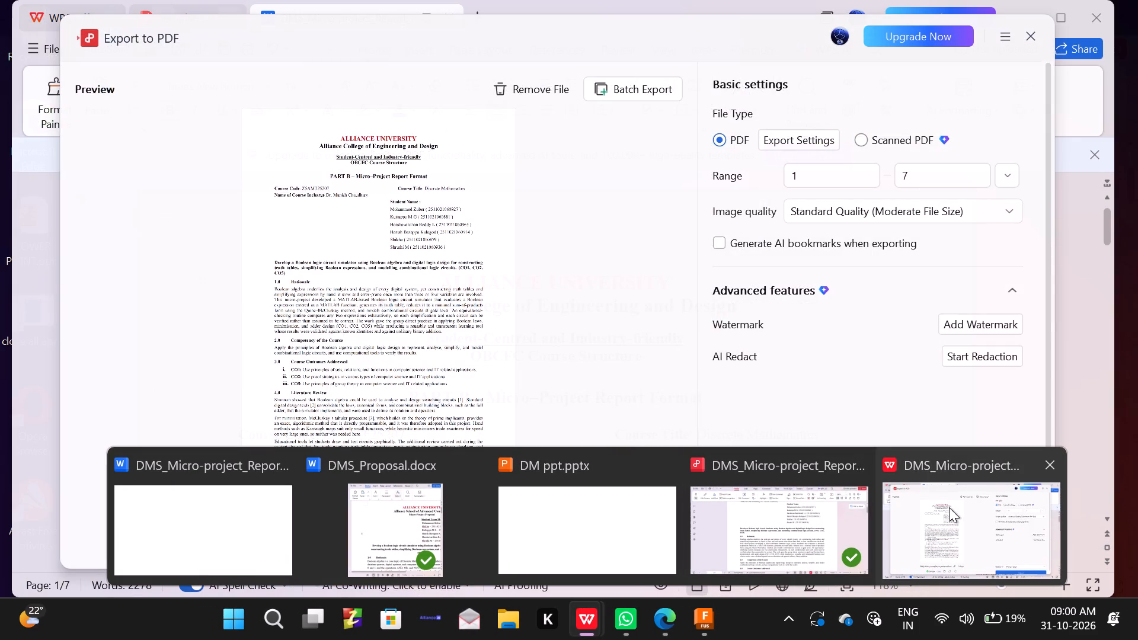
Close the exported PDF and the DM ppt.pptx presentation, discarding the presentation's unsaved changes.
left_click(857, 465)
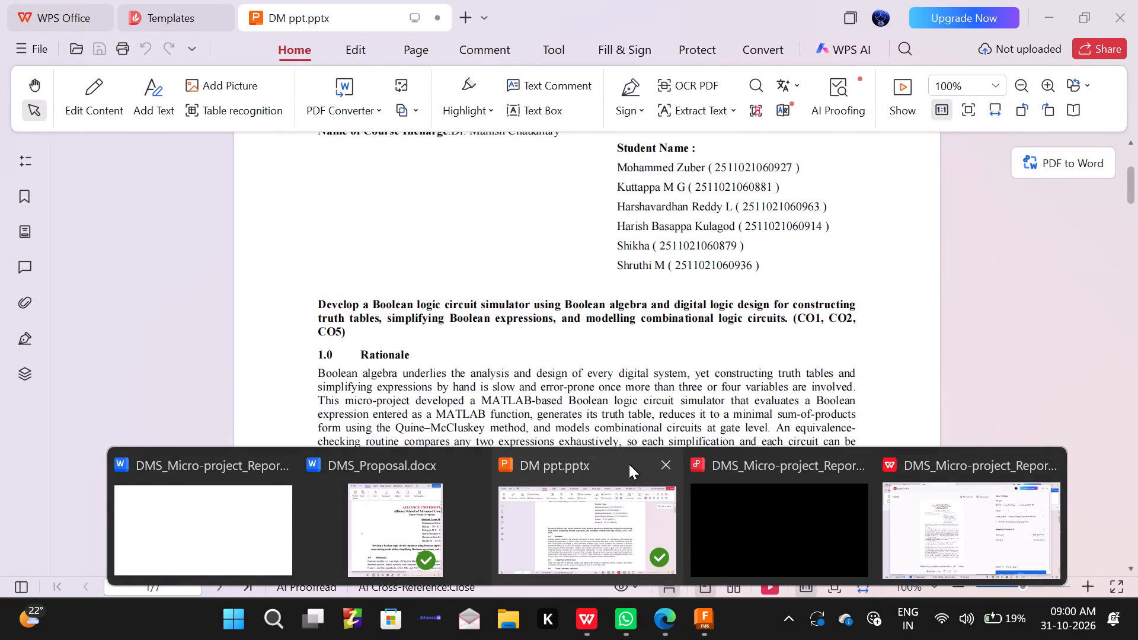
left_click(659, 462)
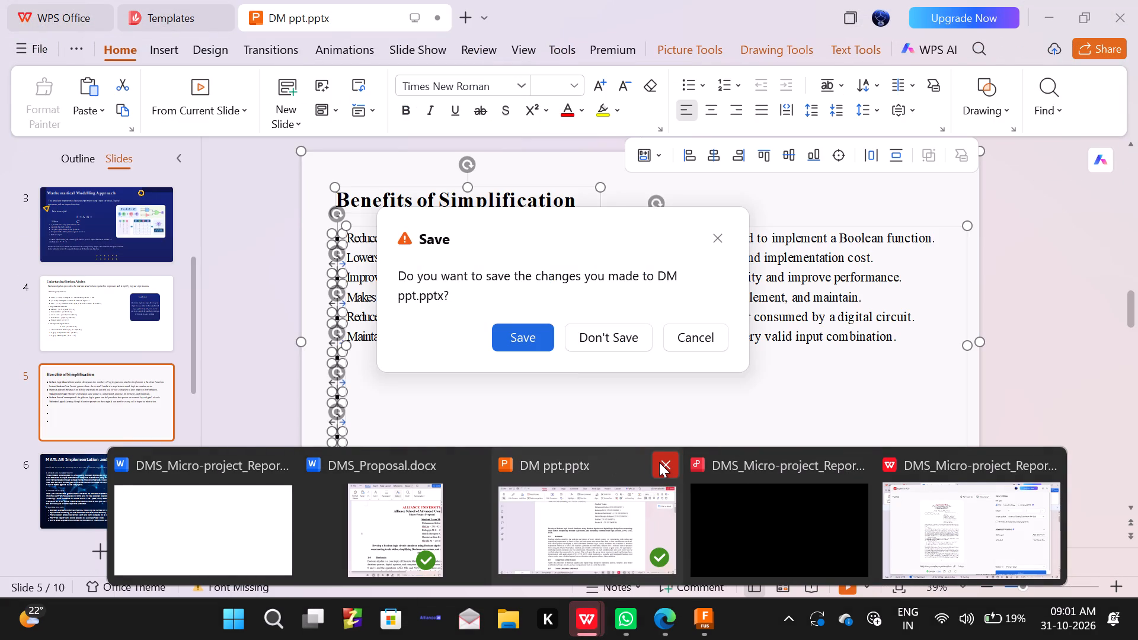
left_click(580, 342)
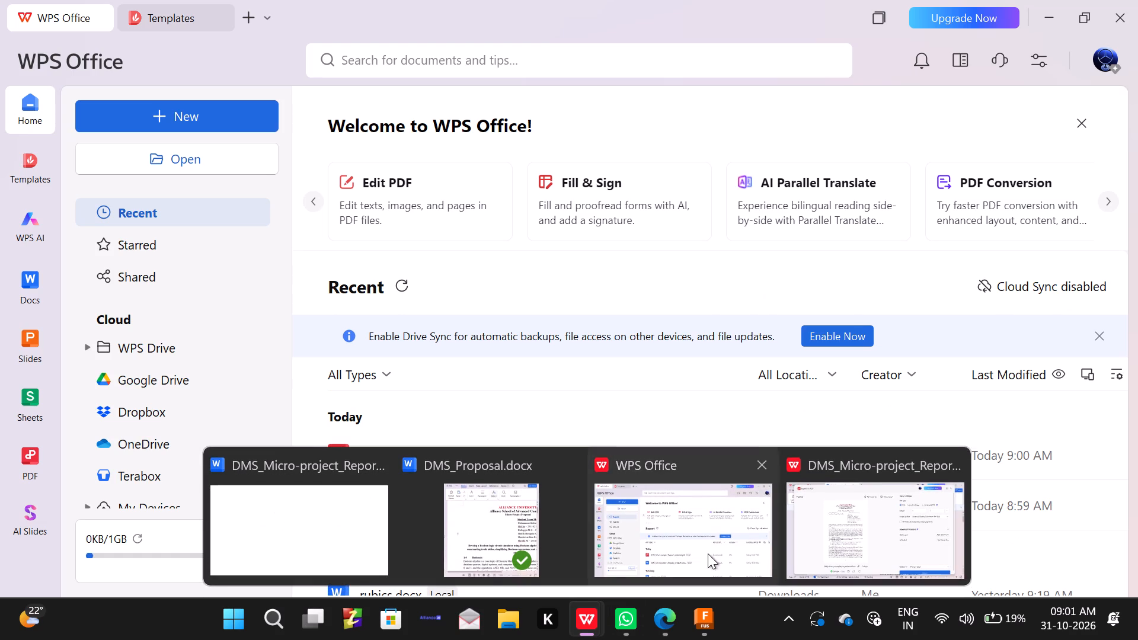
Return to the report document and close its PDF export window.
left_click(843, 530)
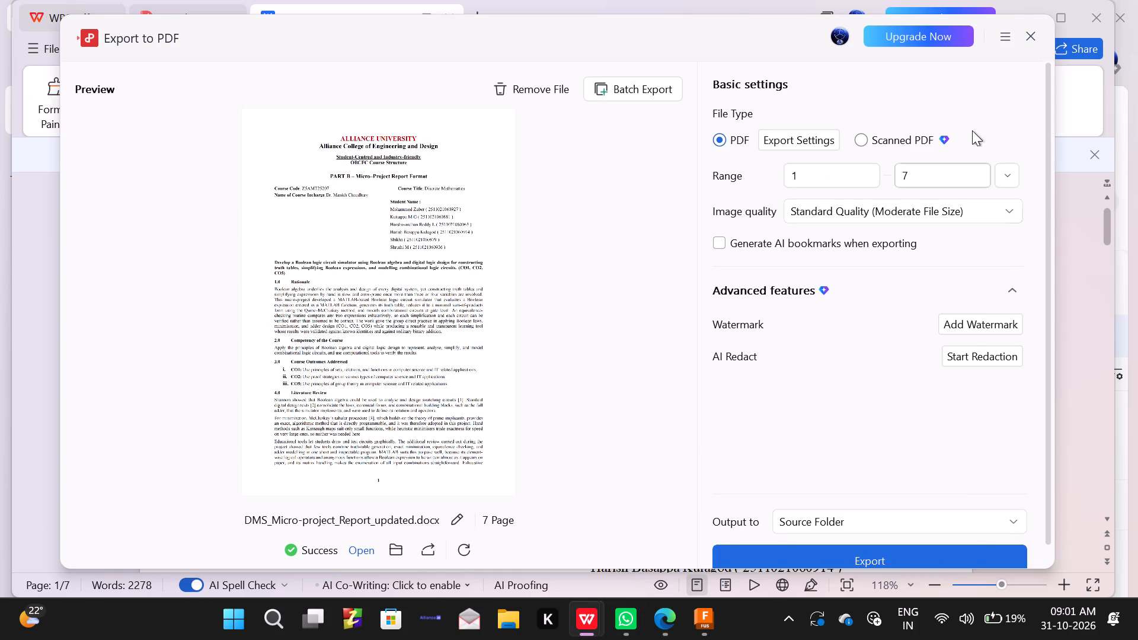
left_click(1032, 39)
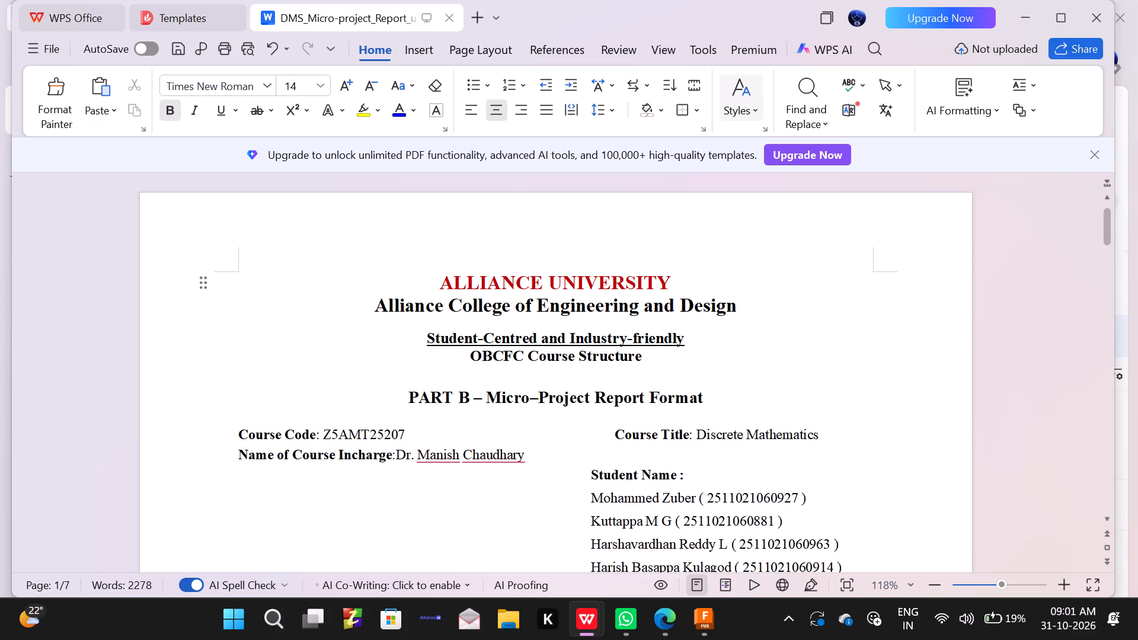
Delete "(CO1, CO2, CO5)" from the end of the project title above the Rationale section.
scroll(804, 348, "down", 2)
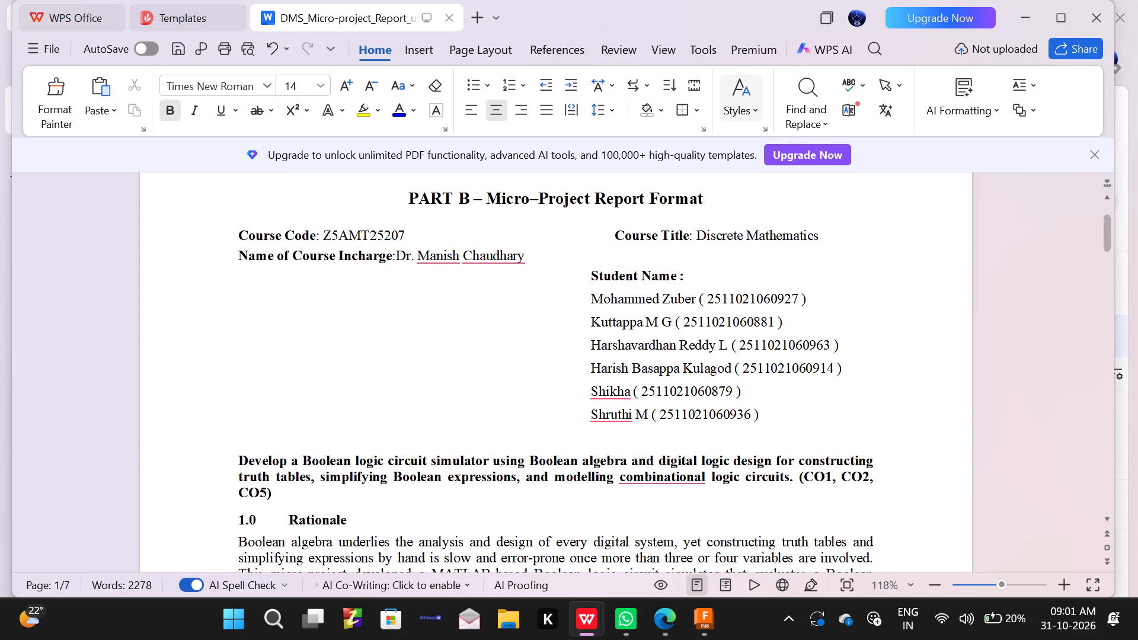
left_click_drag(798, 475, 812, 503)
key("BackSpace")
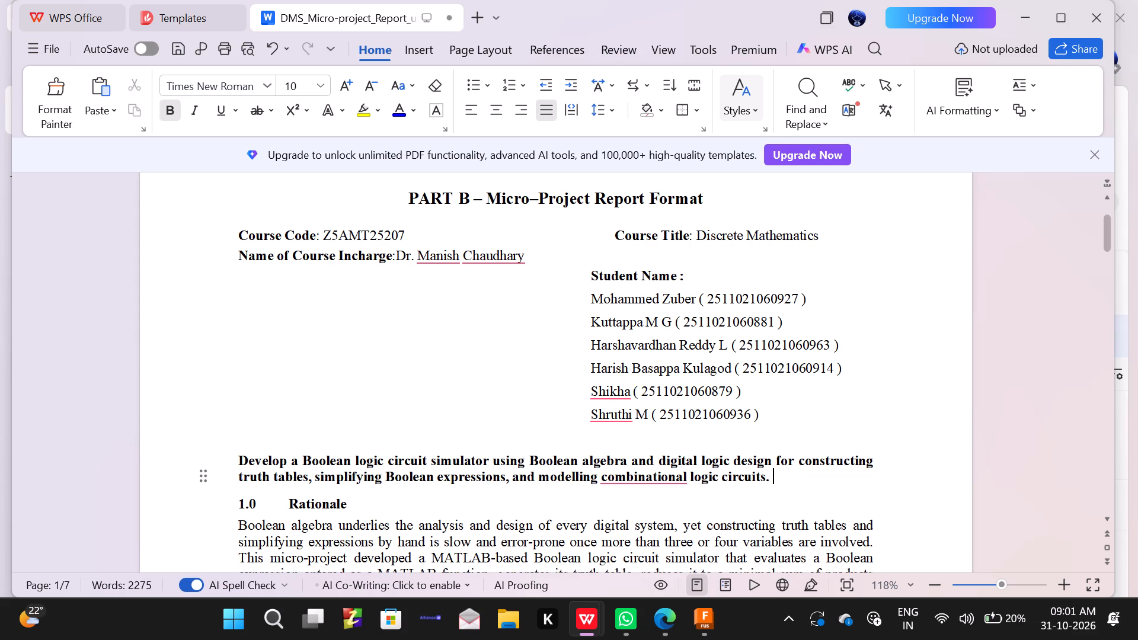
Centre the two-line bold project title above the Rationale section.
left_click_drag(236, 456, 692, 500)
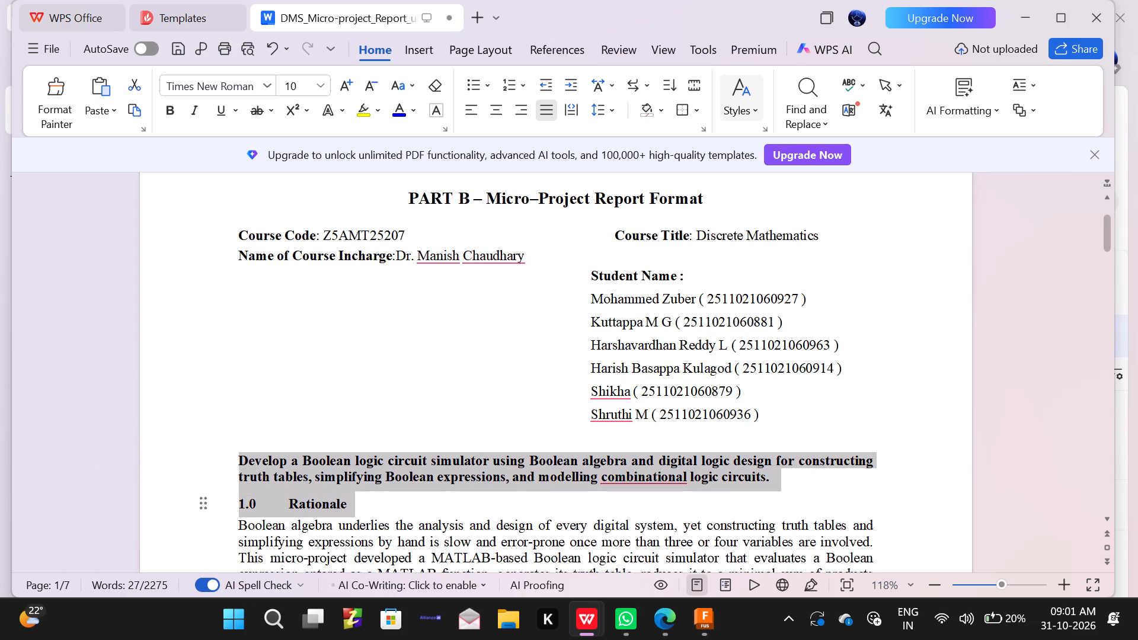
left_click_drag(692, 500, 843, 474)
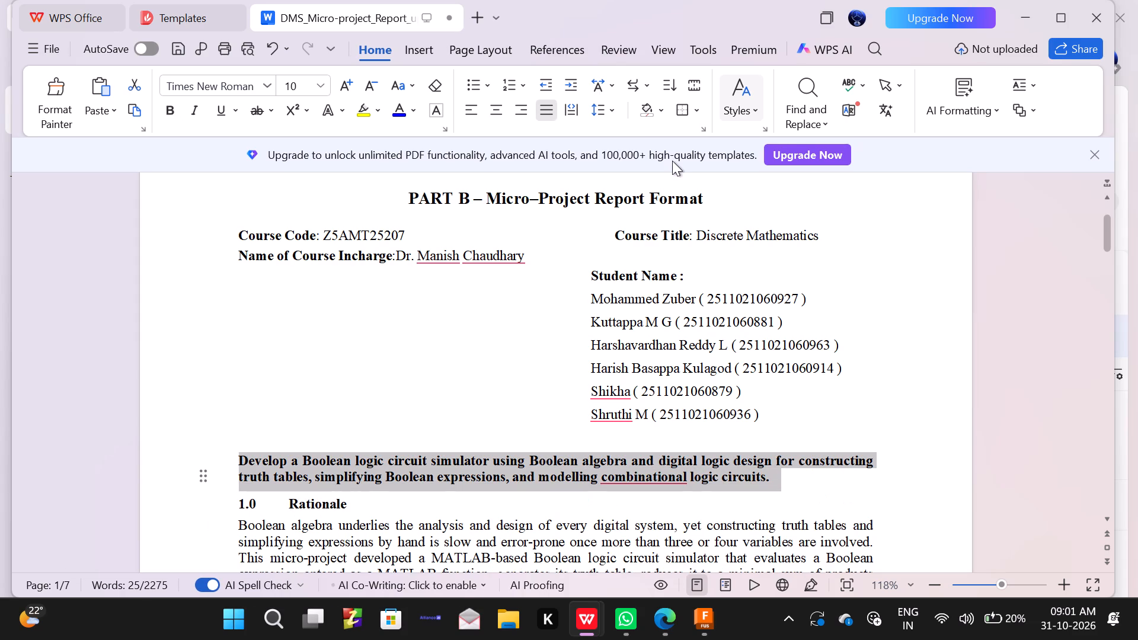
left_click(520, 103)
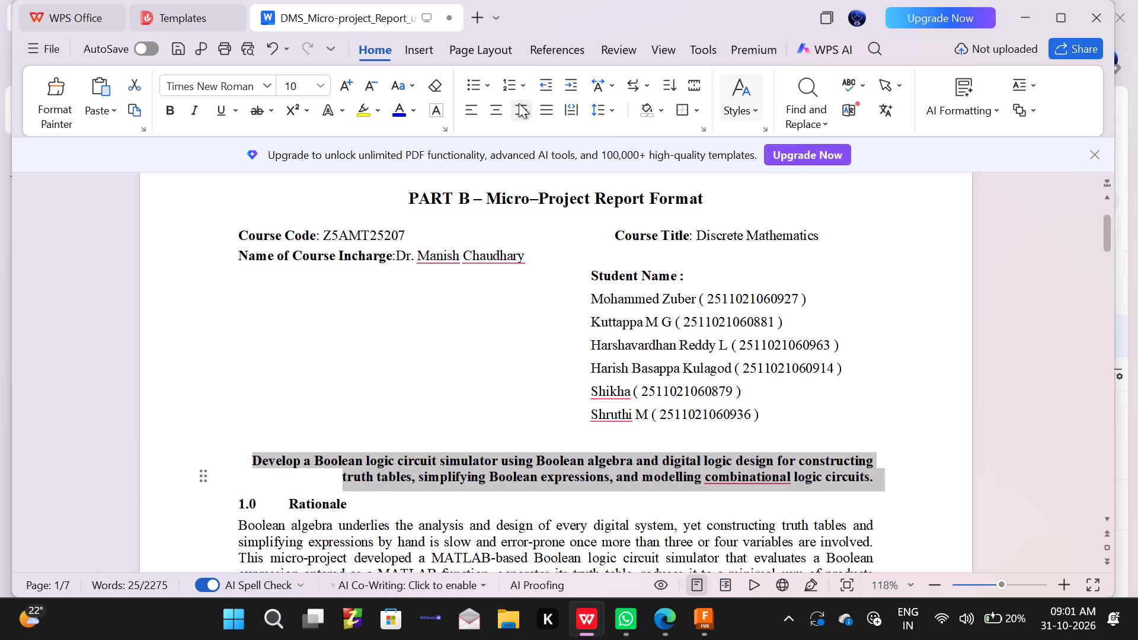
left_click(497, 111)
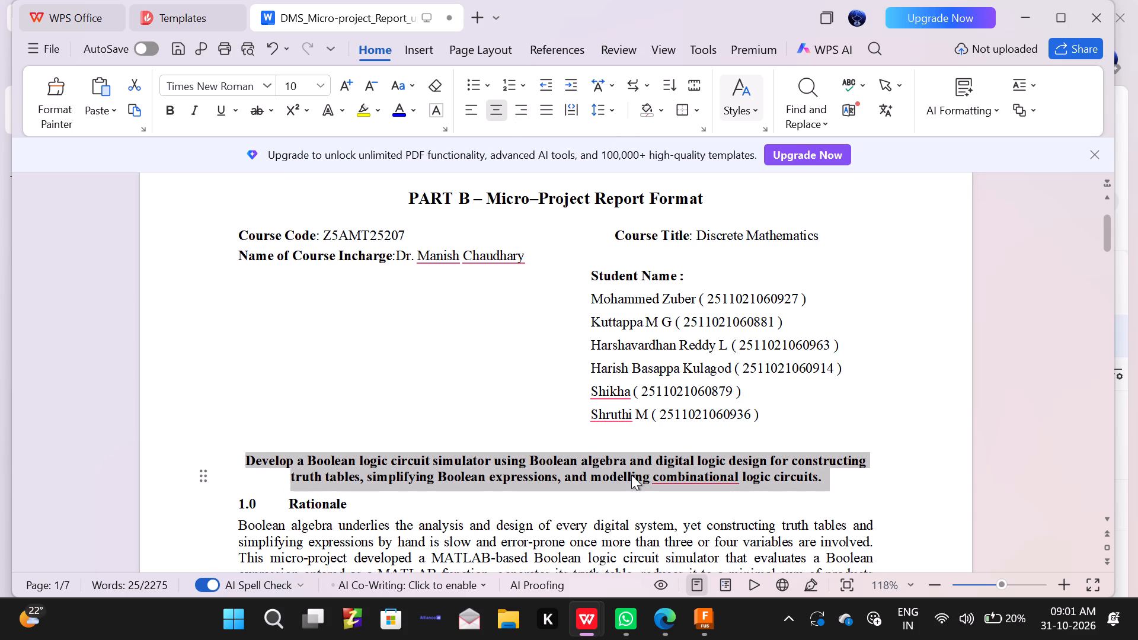
left_click(630, 475)
Delete "(CO1, CO2, CO5)" after "adder design" in the Rationale paragraph.
scroll(630, 475, "down", 2)
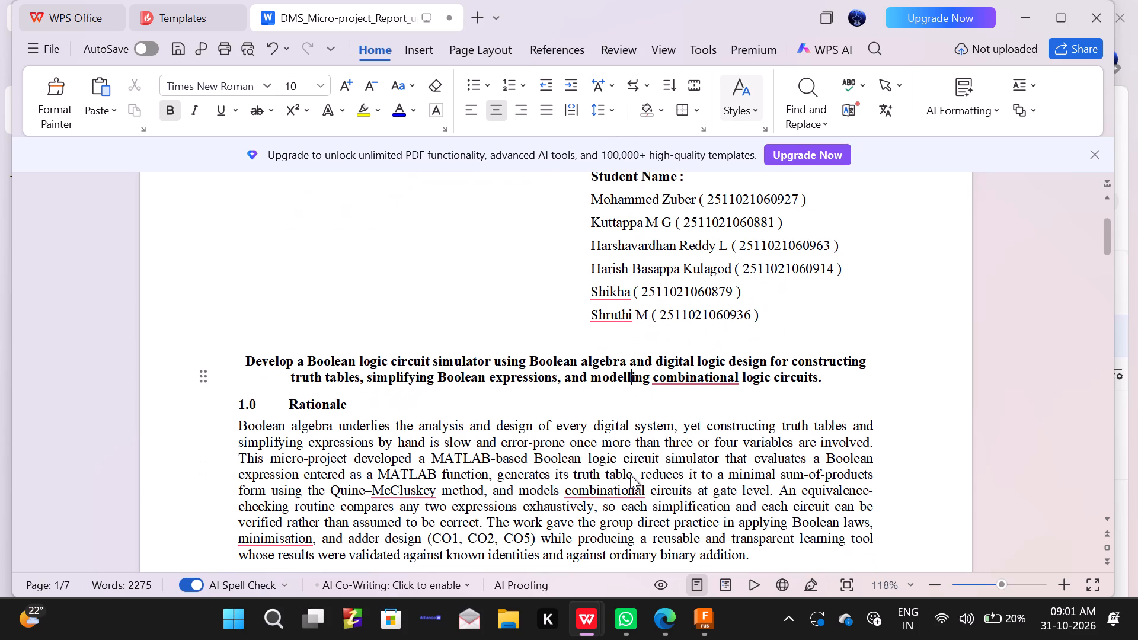
scroll(630, 475, "down", 3)
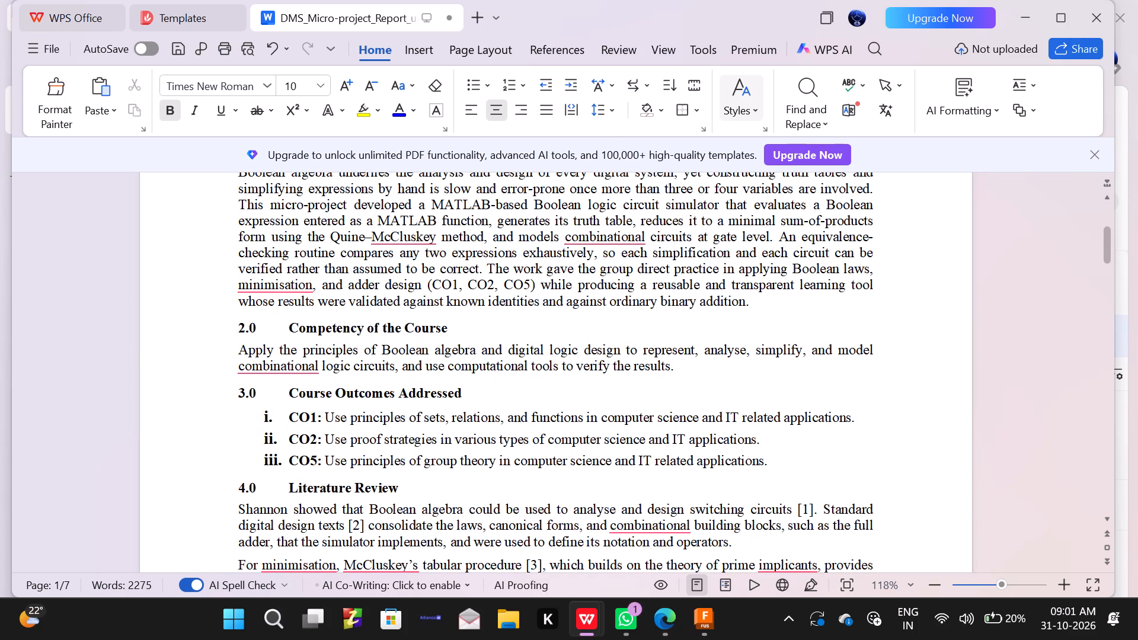
left_click_drag(535, 280, 427, 280)
key("BackSpace")
Remove the roman numeral numbering from the CO1, CO2 and CO5 lines under Course Outcomes Addressed.
scroll(534, 404, "down", 1)
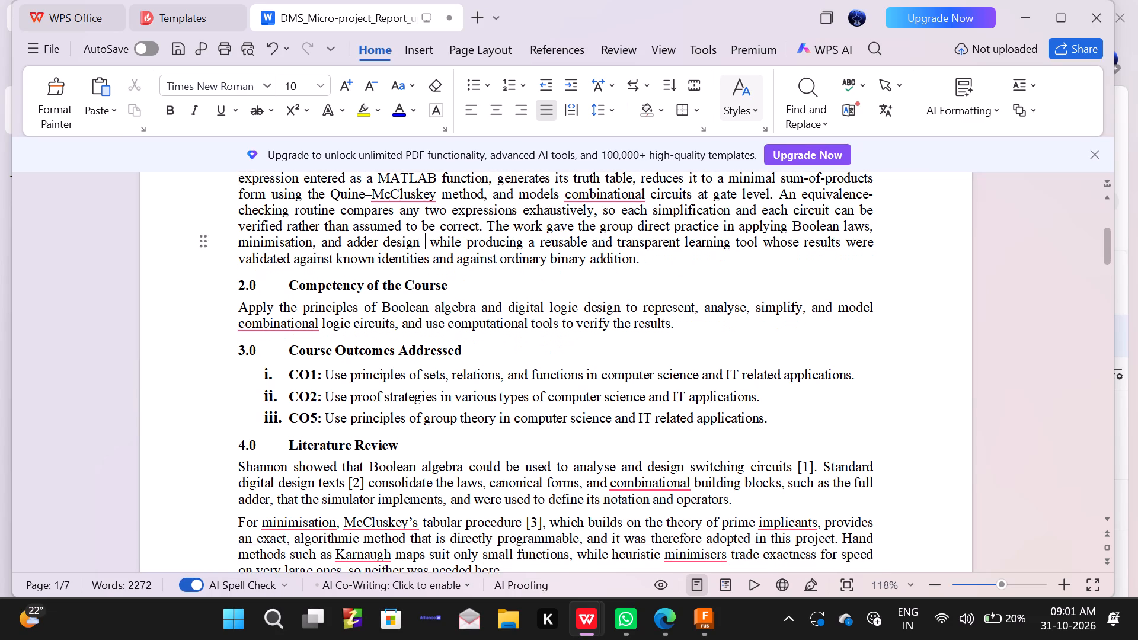
scroll(534, 404, "down", 1)
left_click(289, 340)
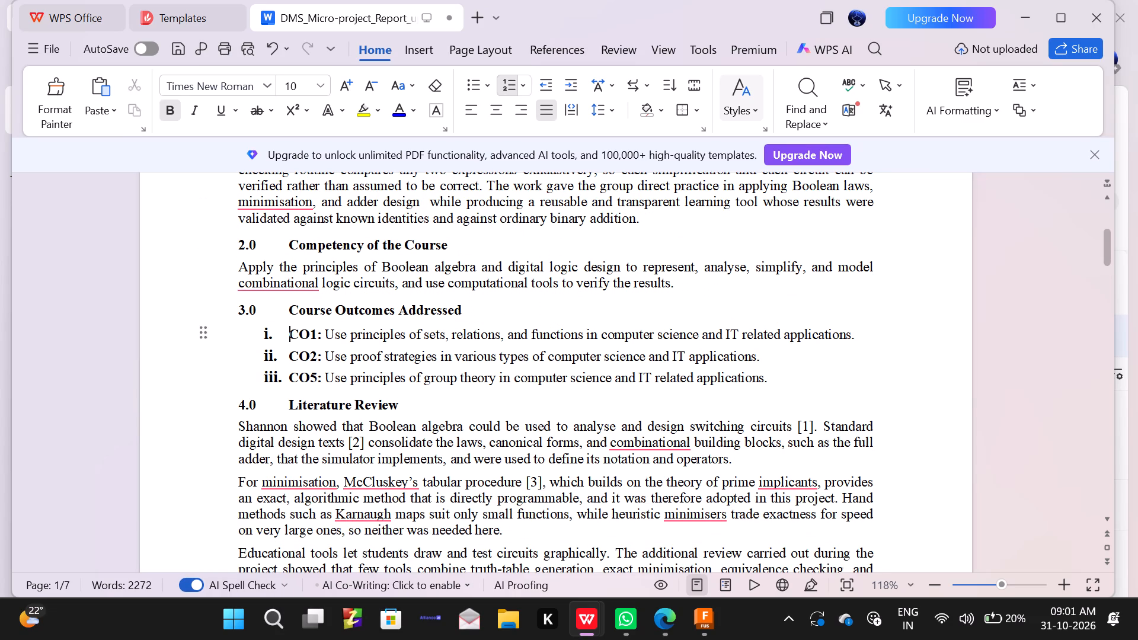
key("BackSpace")
key("Down")
key("BackSpace")
key("Down")
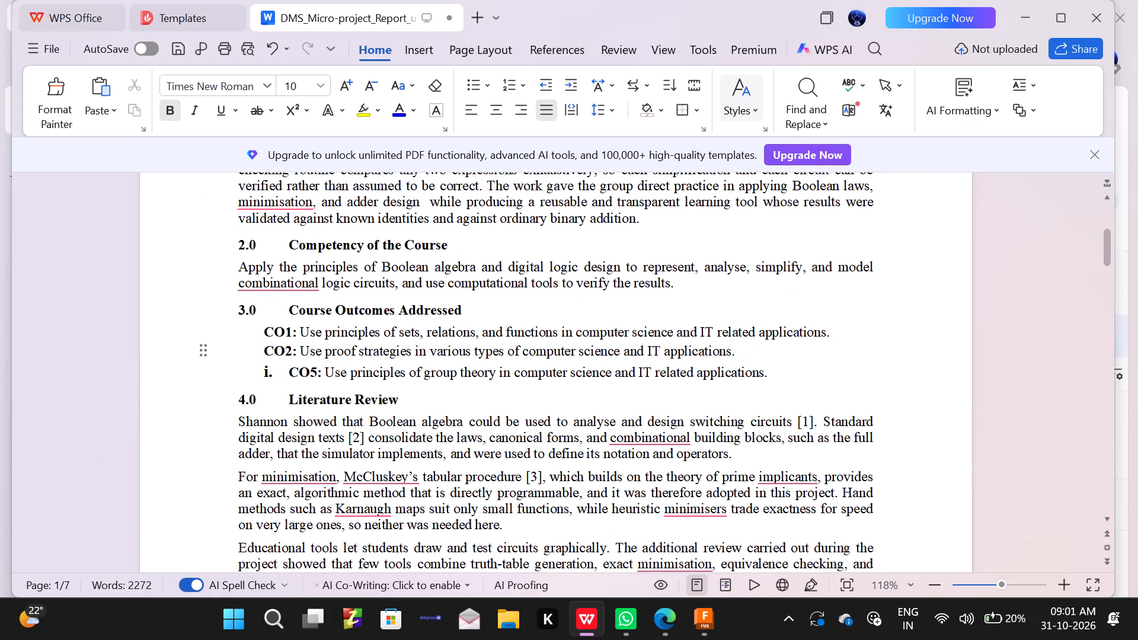
key("BackSpace")
Review the report from Course Outcomes Addressed through Literature Review, Actual Methodology, Actual Resources Used and section 7.1.
scroll(322, 367, "down", 2)
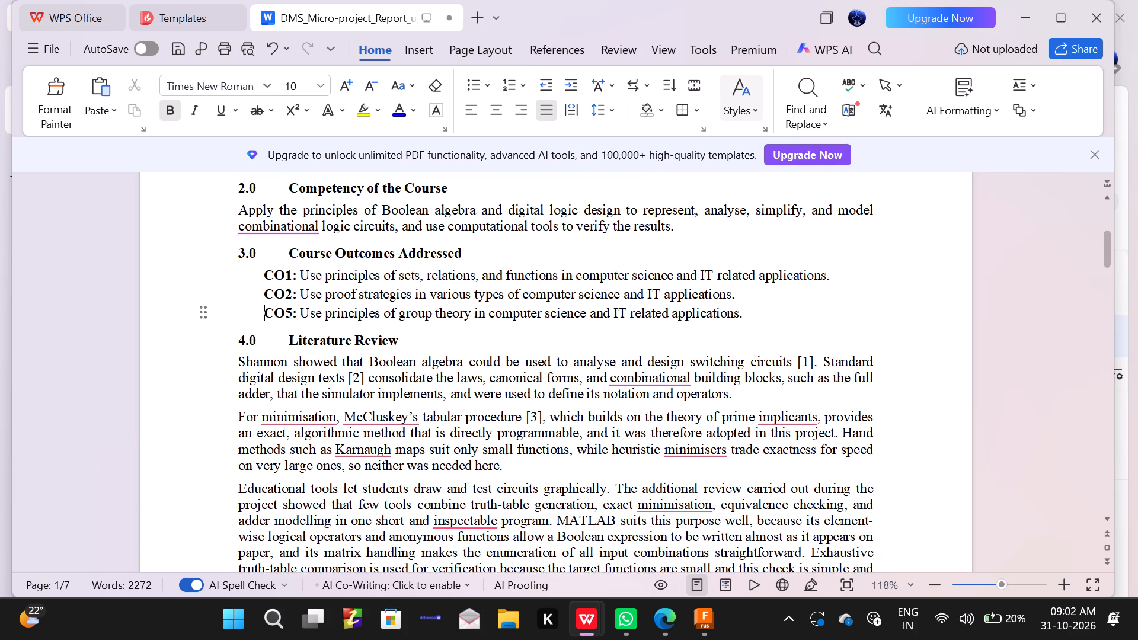
scroll(322, 367, "down", 3)
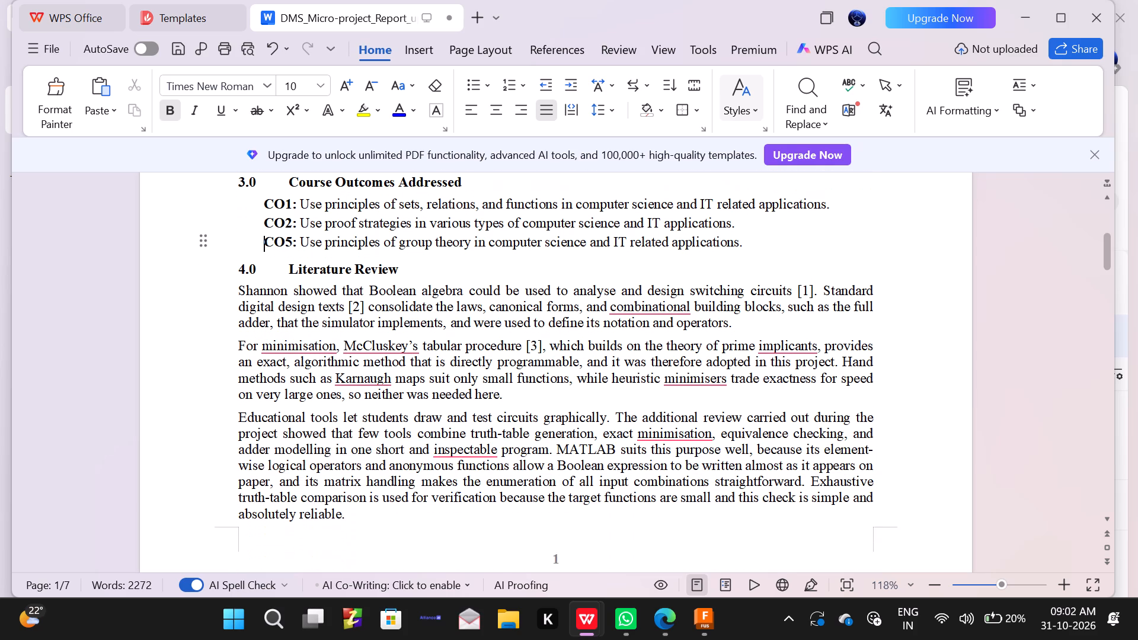
scroll(322, 367, "down", 3)
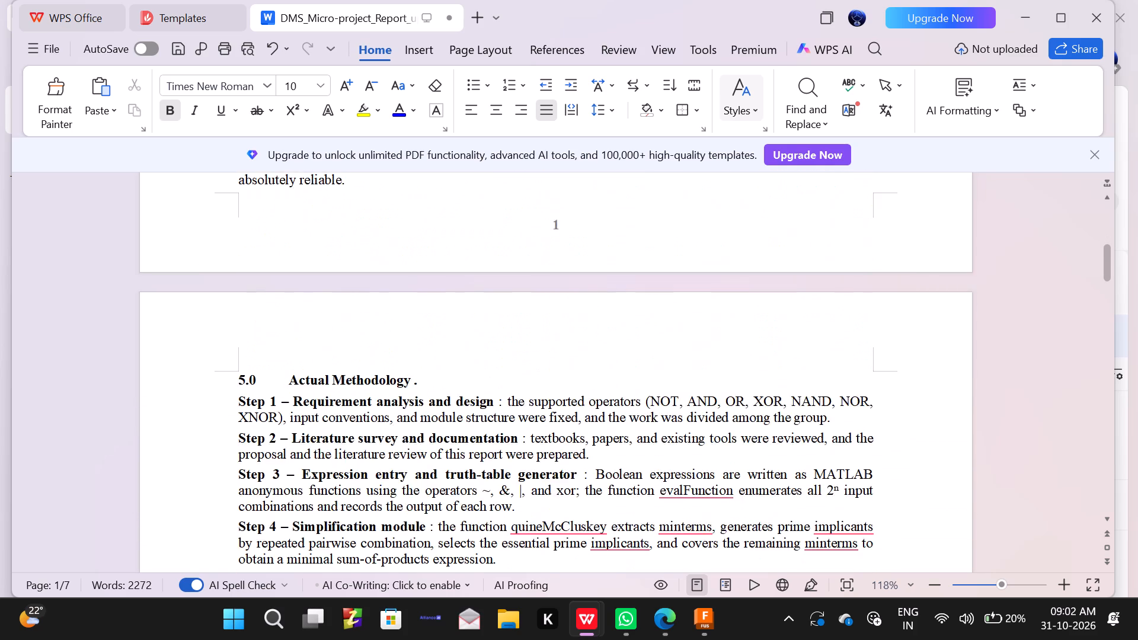
scroll(322, 367, "down", 2)
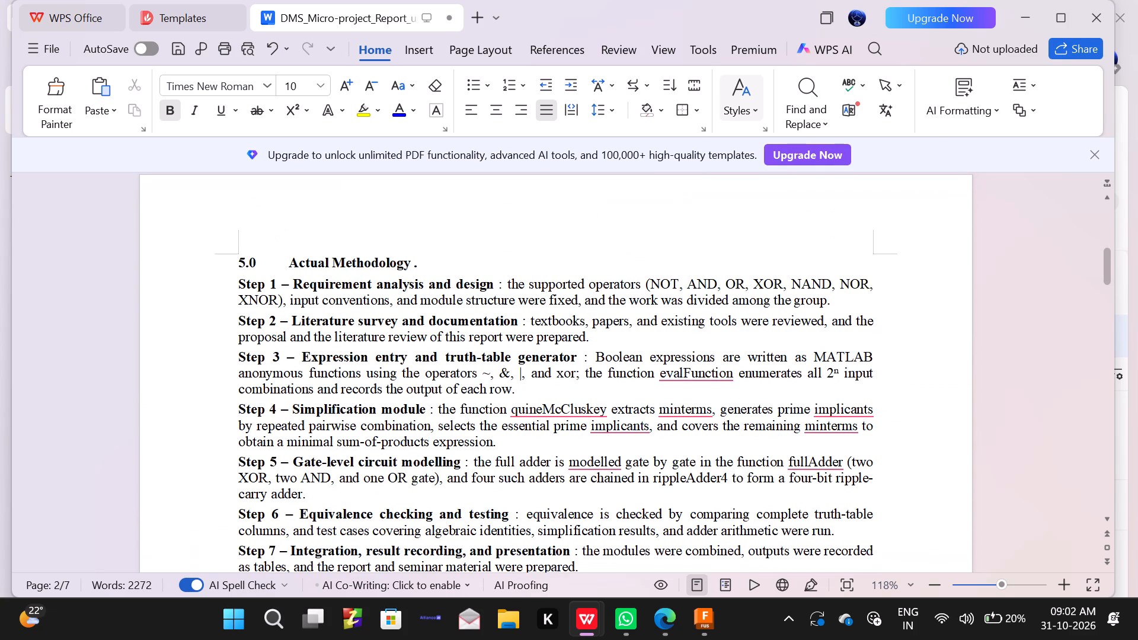
scroll(322, 367, "down", 2)
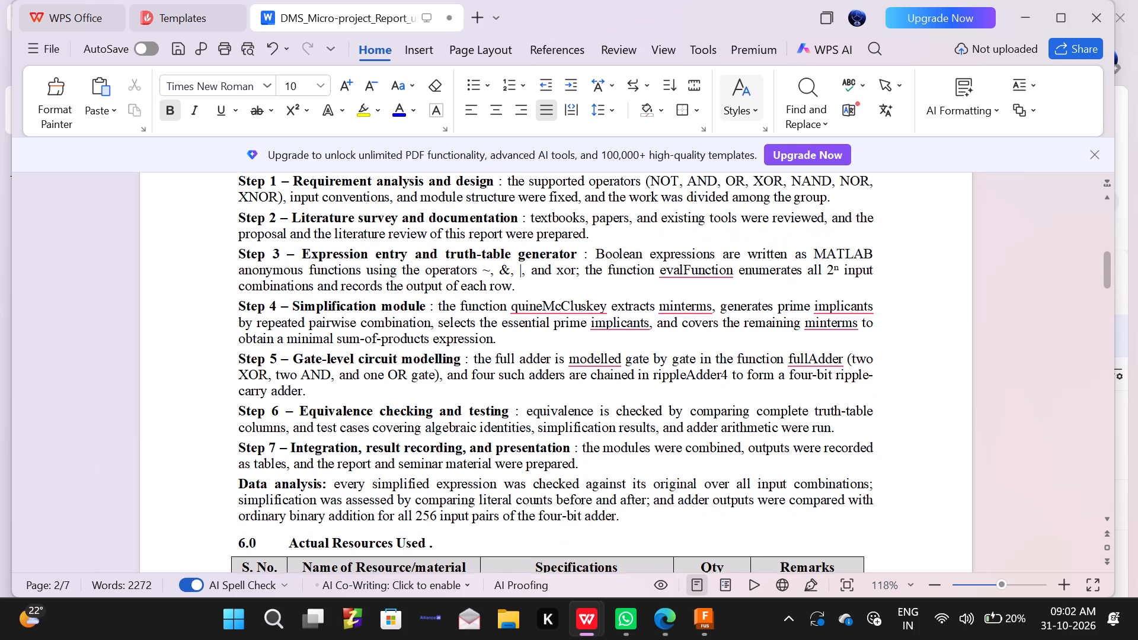
scroll(322, 367, "down", 2)
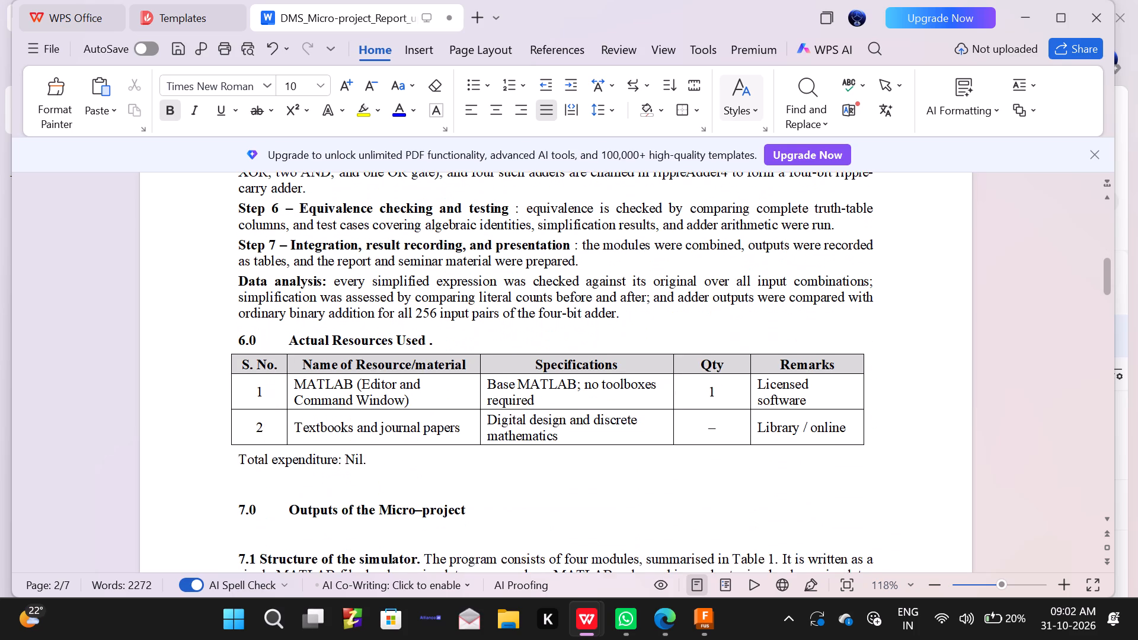
scroll(322, 367, "down", 3)
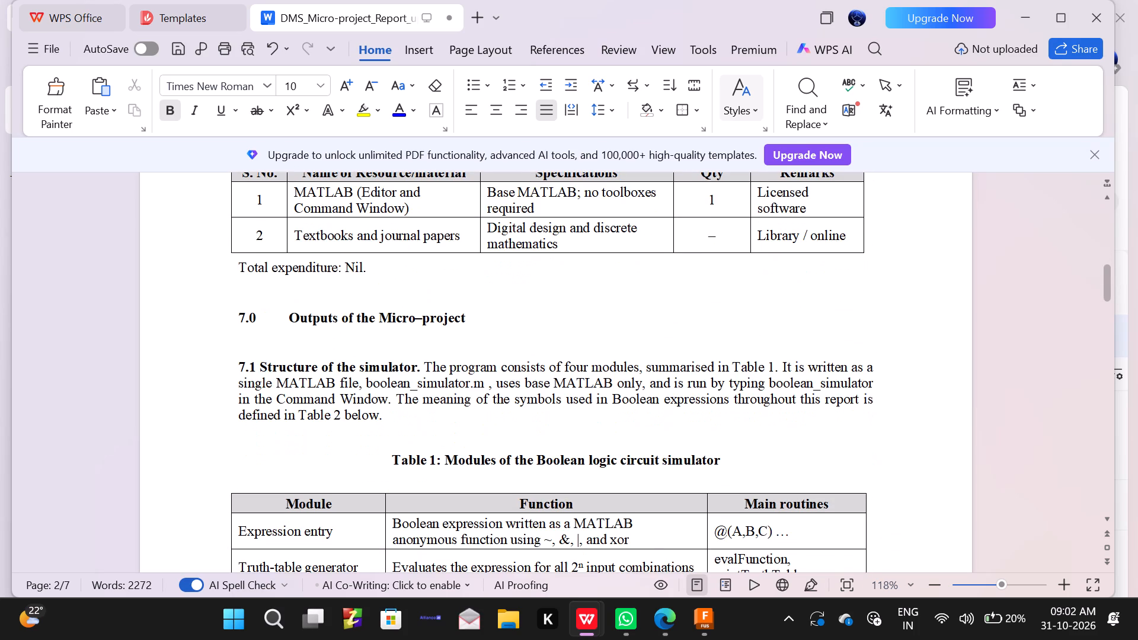
scroll(322, 367, "down", 2)
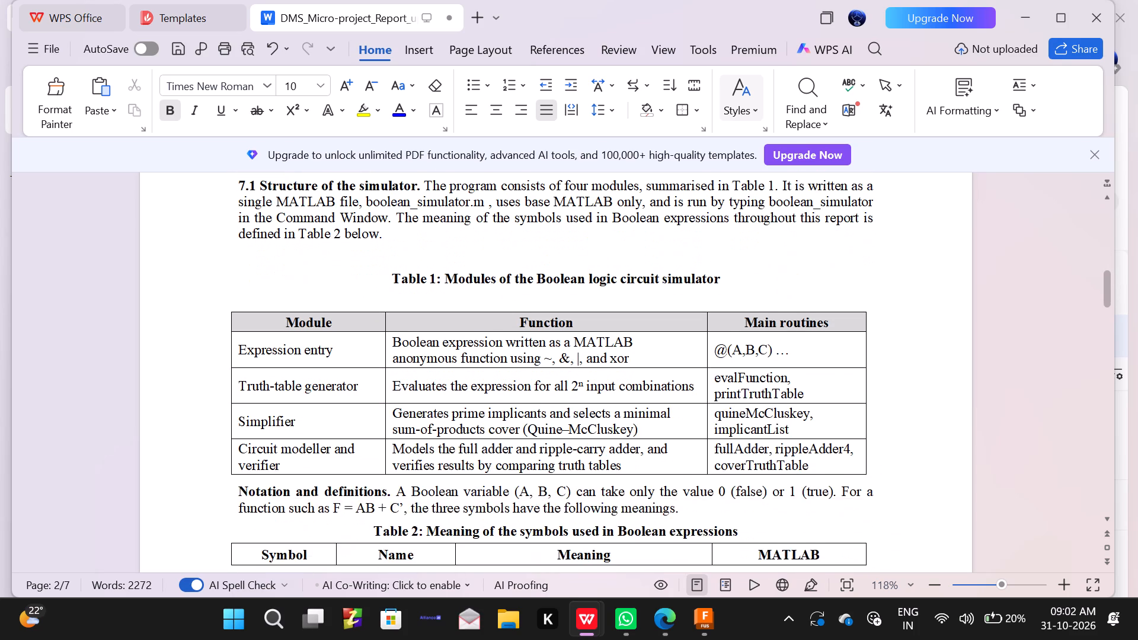
Insert two blank lines above the "Notation and definitions" paragraph to move it and Table 2 onto page 3.
scroll(322, 367, "down", 3)
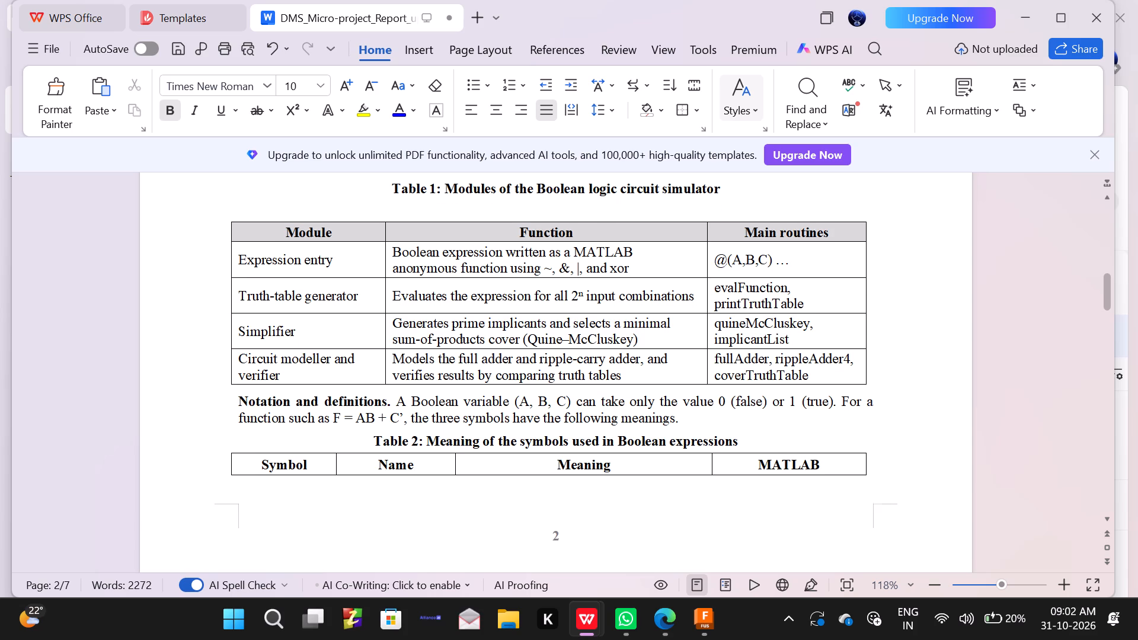
scroll(322, 367, "down", 2)
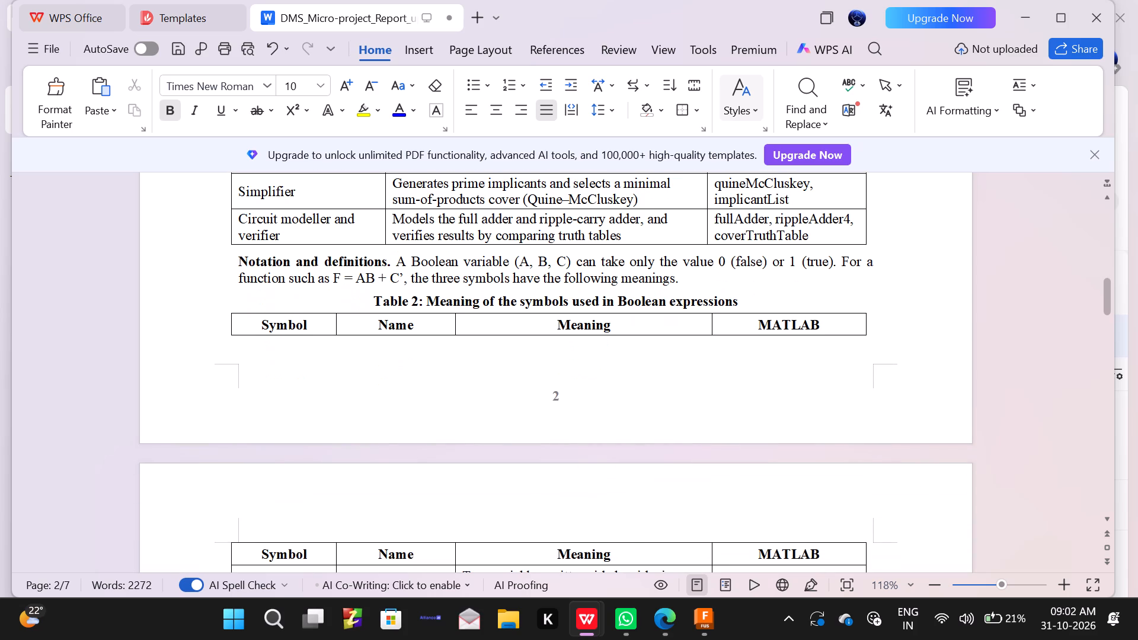
left_click(234, 262)
key("Return")
key("Return")
key("Return")
key("BackSpace")
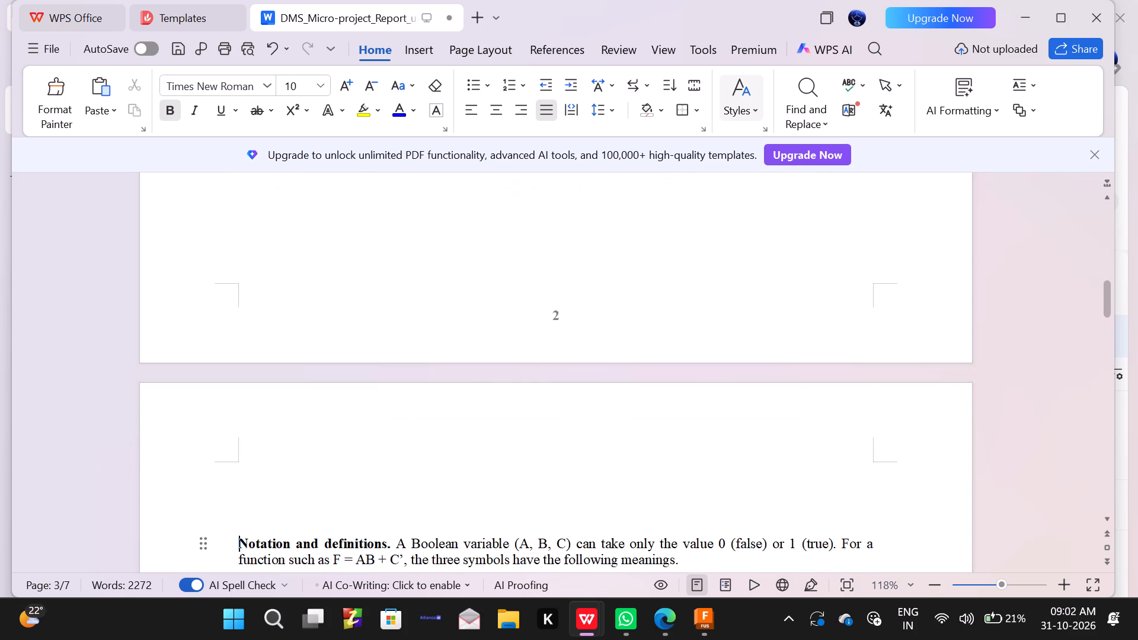
key("BackSpace")
key("Return")
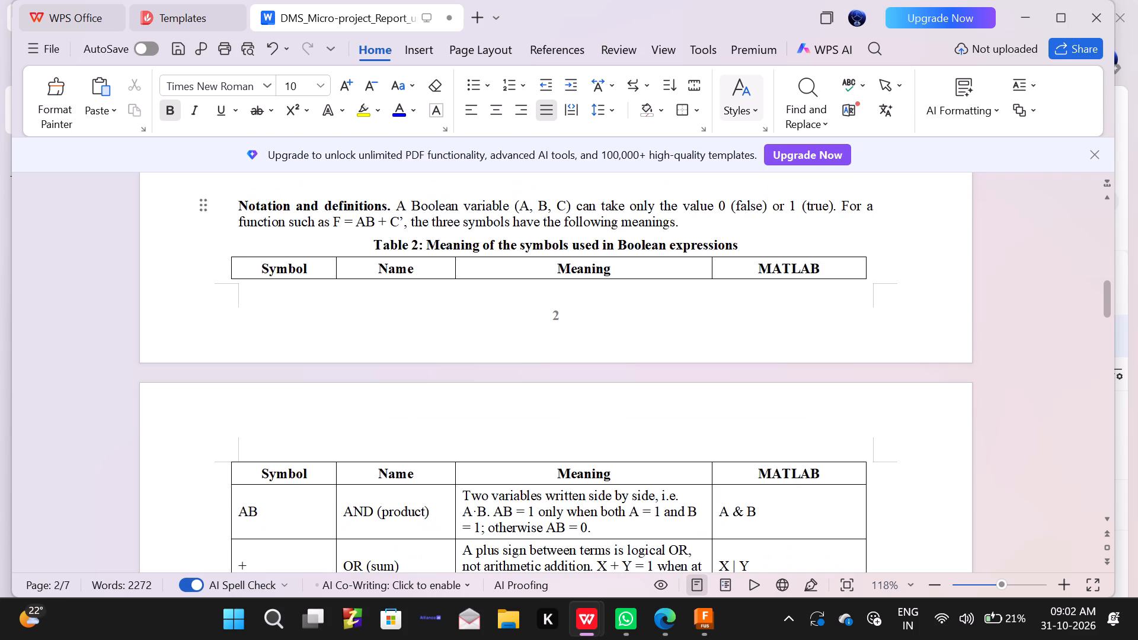
Insert one blank line above the "Example" paragraph below Table 2 and one above the "Problem statement" paragraph.
scroll(270, 304, "down", 4)
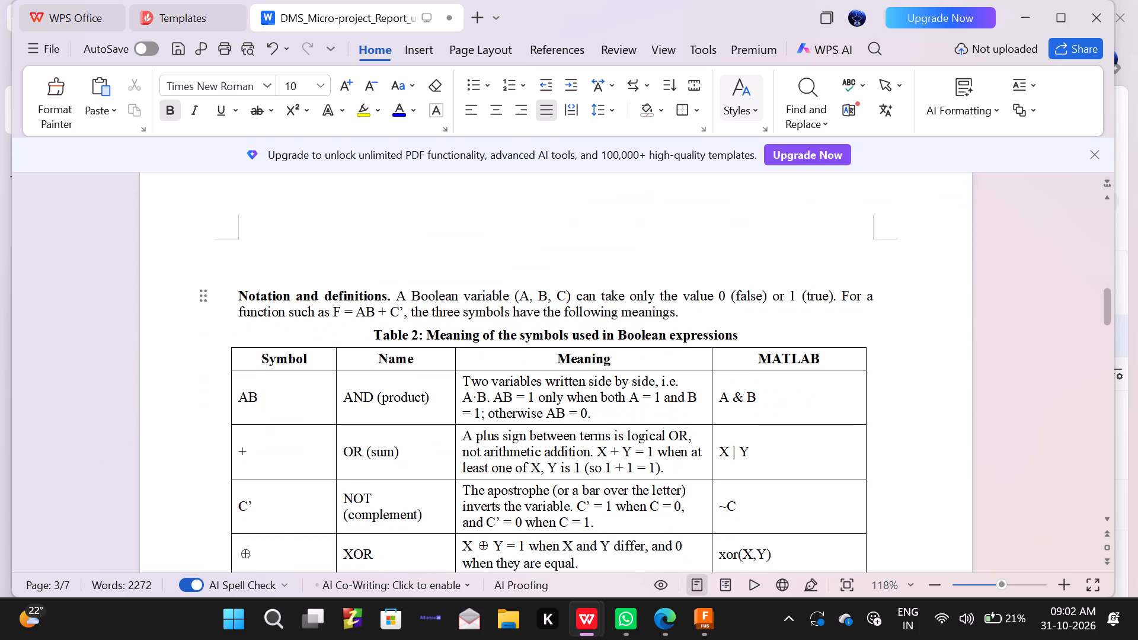
scroll(270, 304, "down", 5)
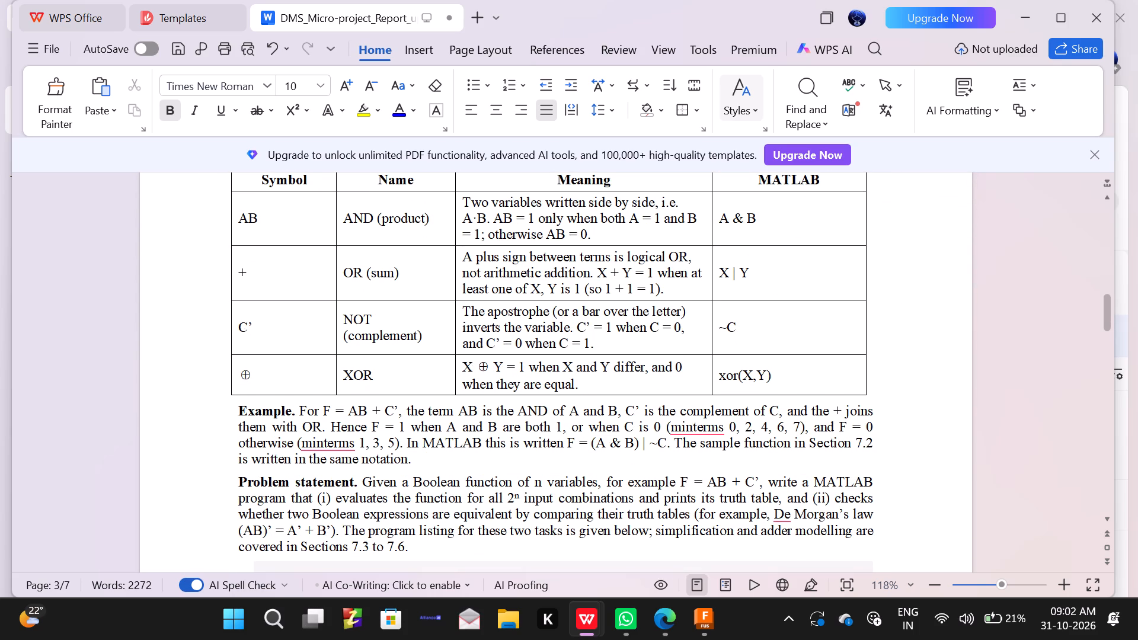
scroll(270, 304, "down", 1)
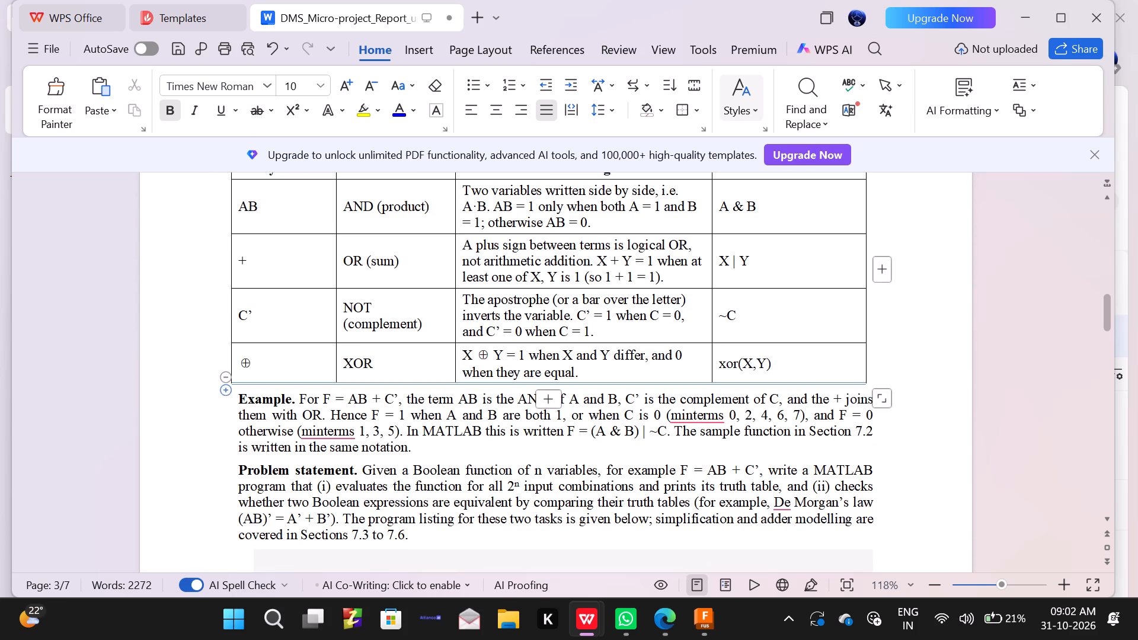
left_click(238, 401)
key("Return")
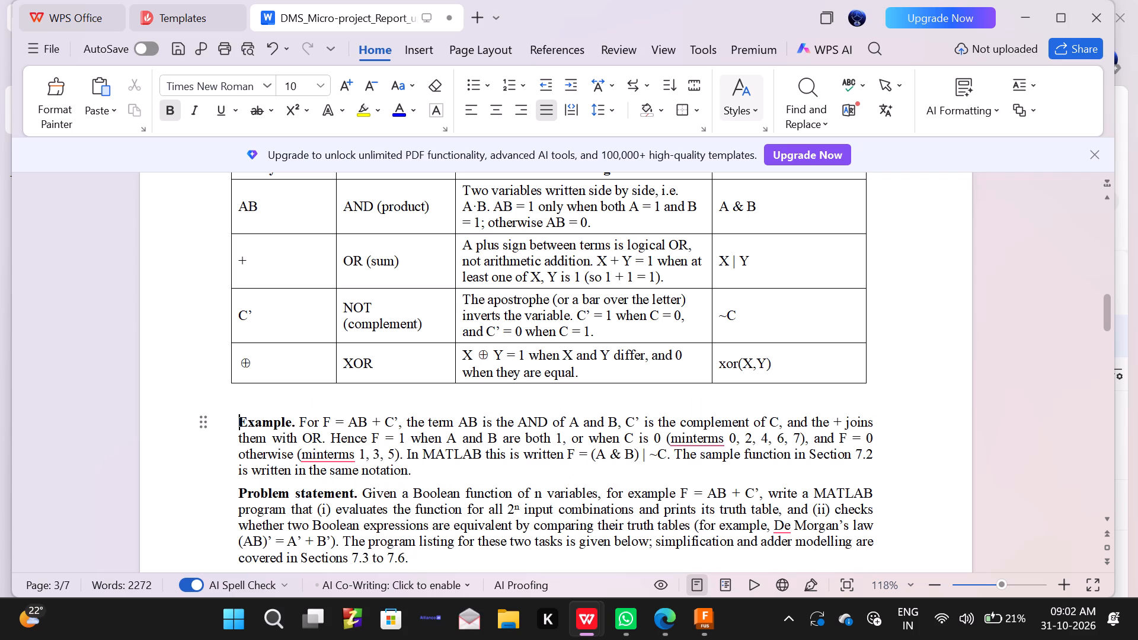
left_click(238, 489)
key("Return")
Review the Problem statement, the MATLAB program listing and section 7.2 with its truth table.
scroll(238, 489, "down", 1)
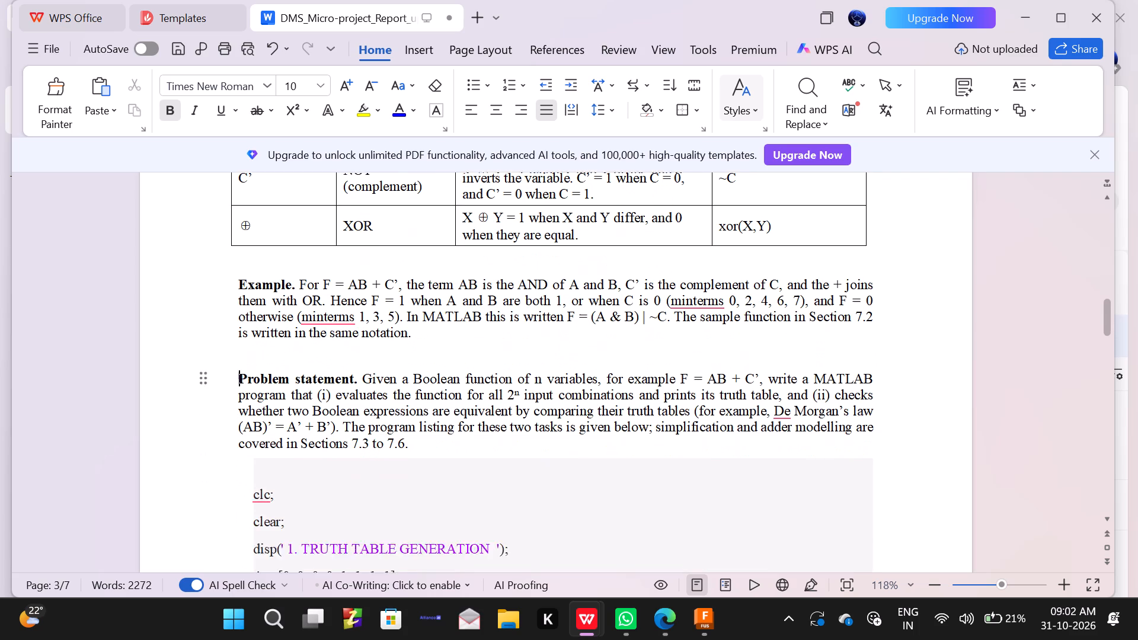
scroll(238, 489, "down", 3)
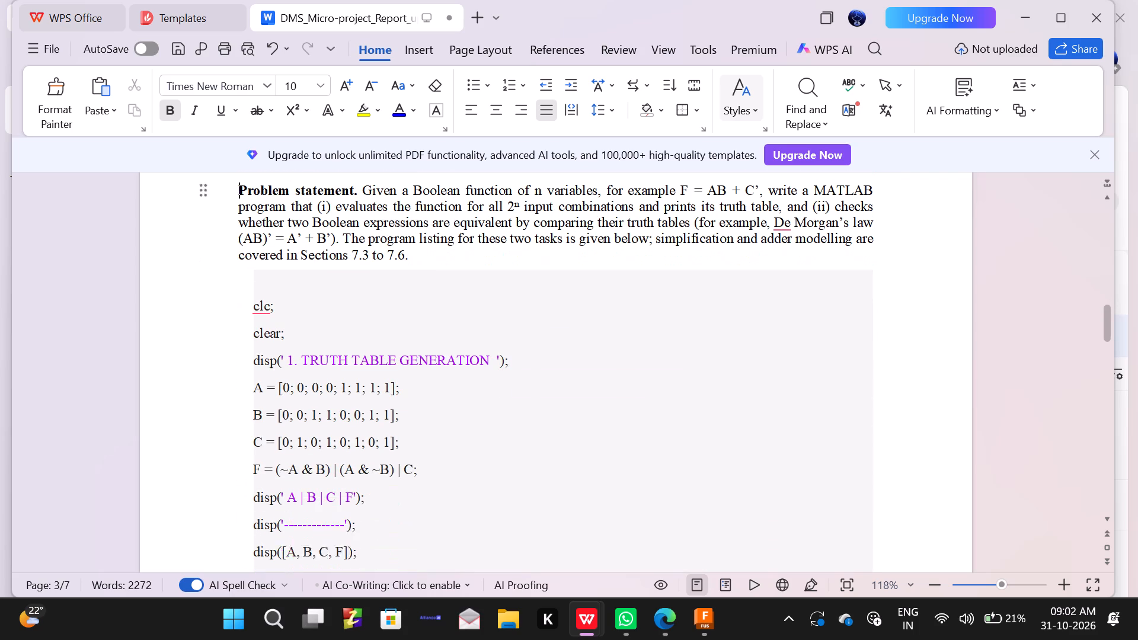
scroll(238, 489, "down", 1)
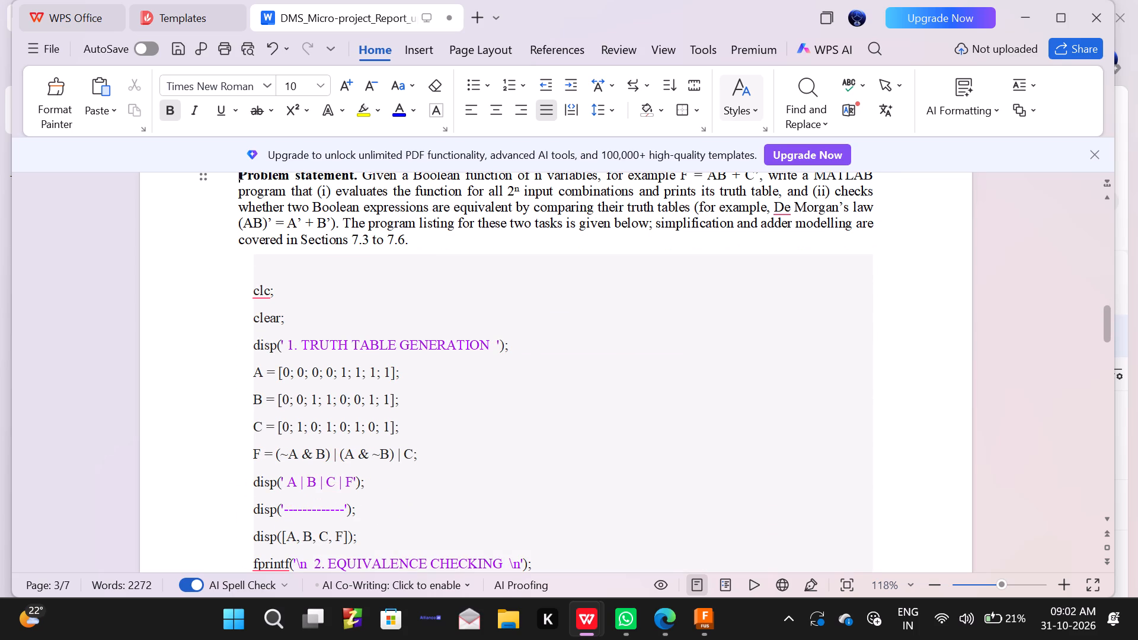
scroll(298, 292, "up", 2)
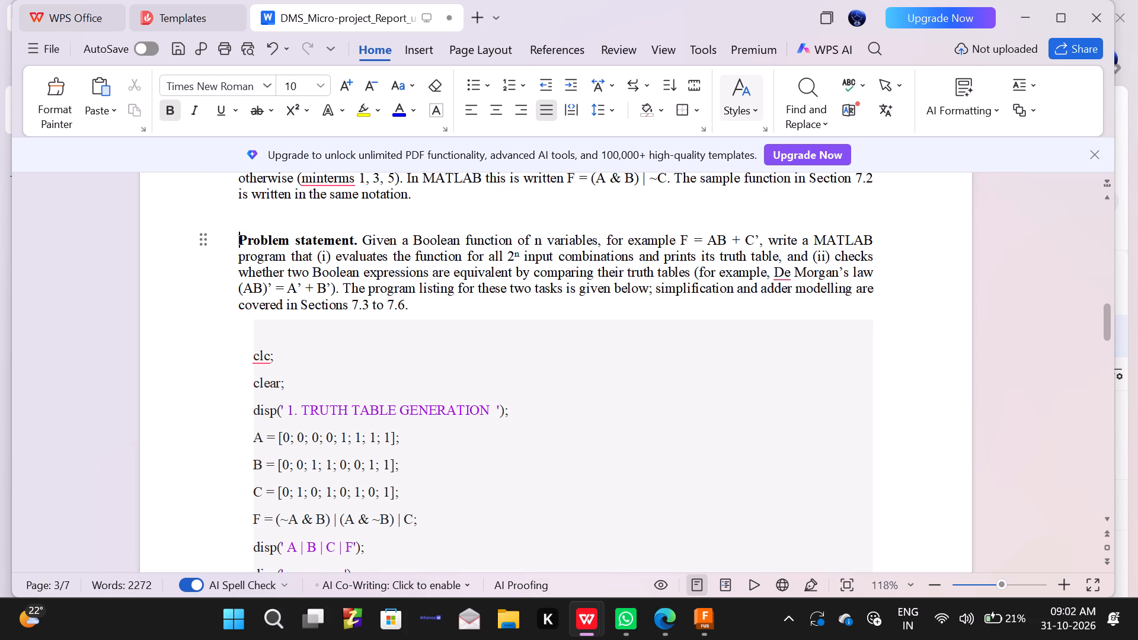
left_click(298, 292)
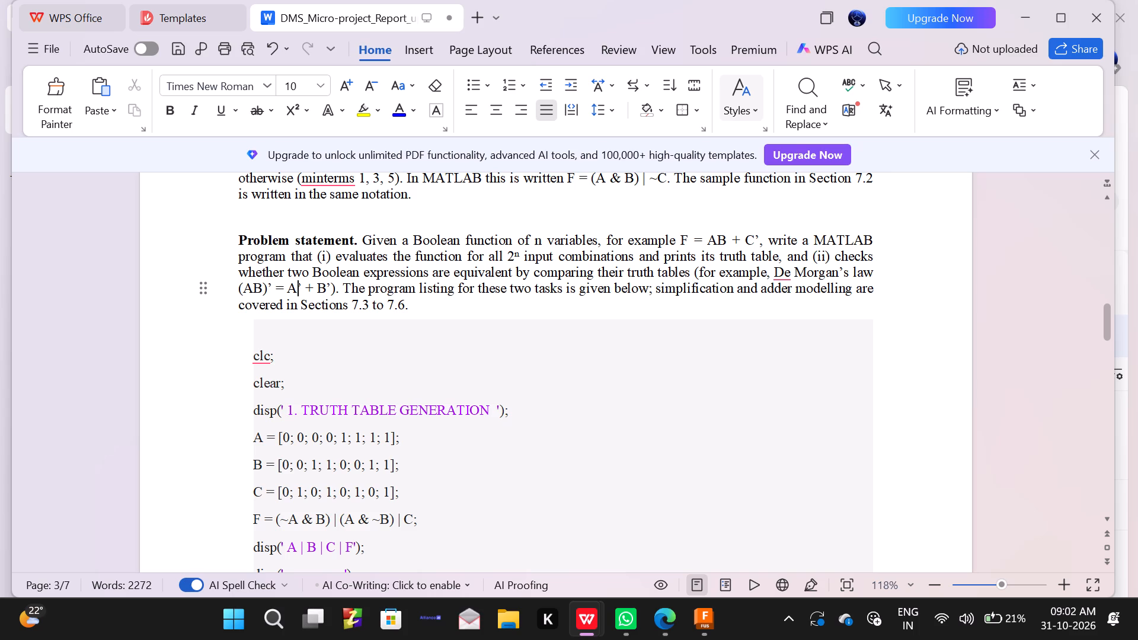
scroll(459, 360, "down", 1)
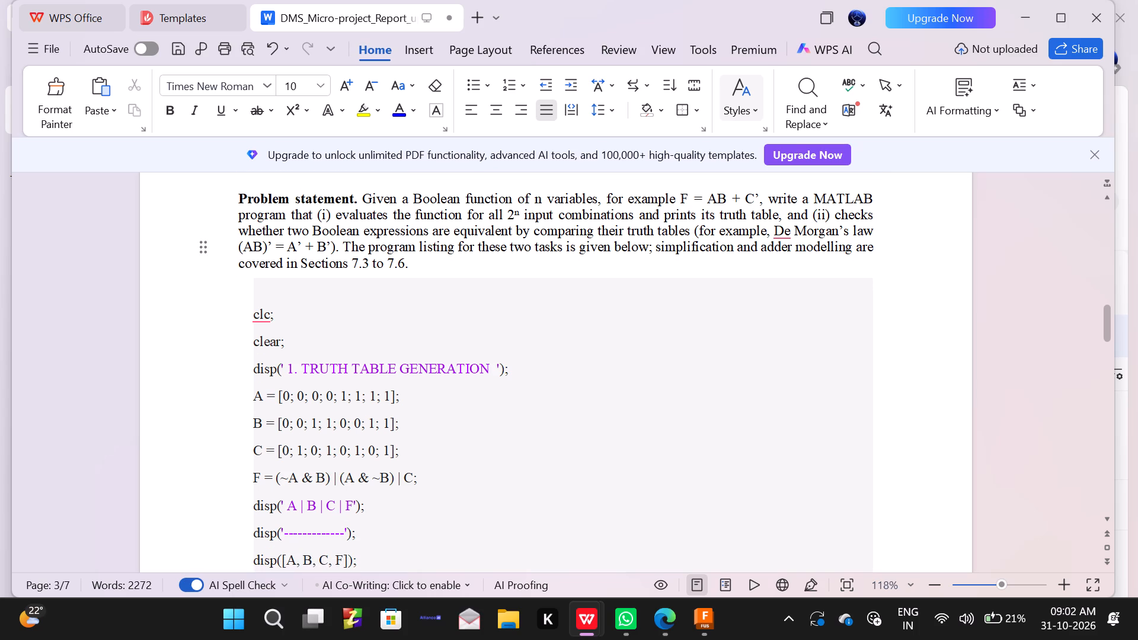
scroll(459, 360, "down", 3)
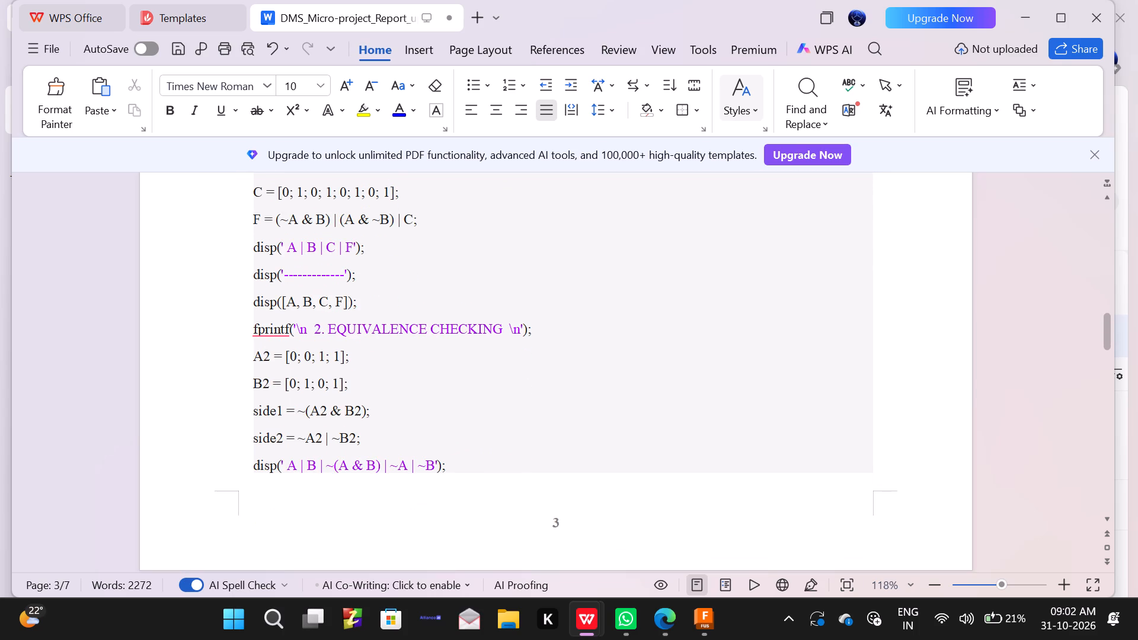
scroll(459, 360, "down", 4)
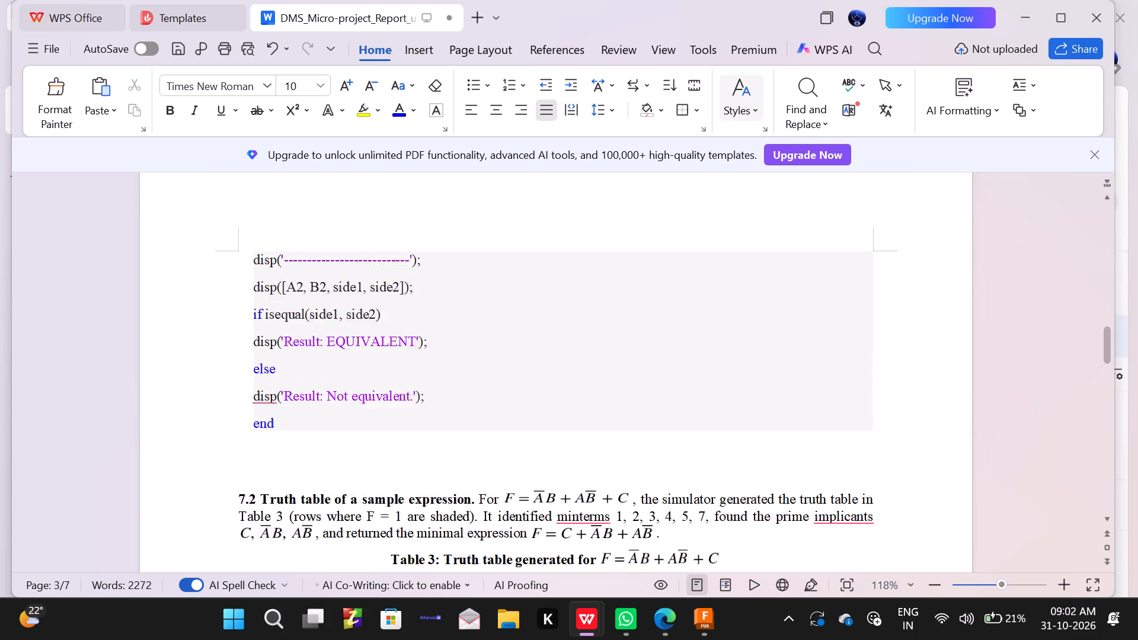
scroll(459, 360, "down", 3)
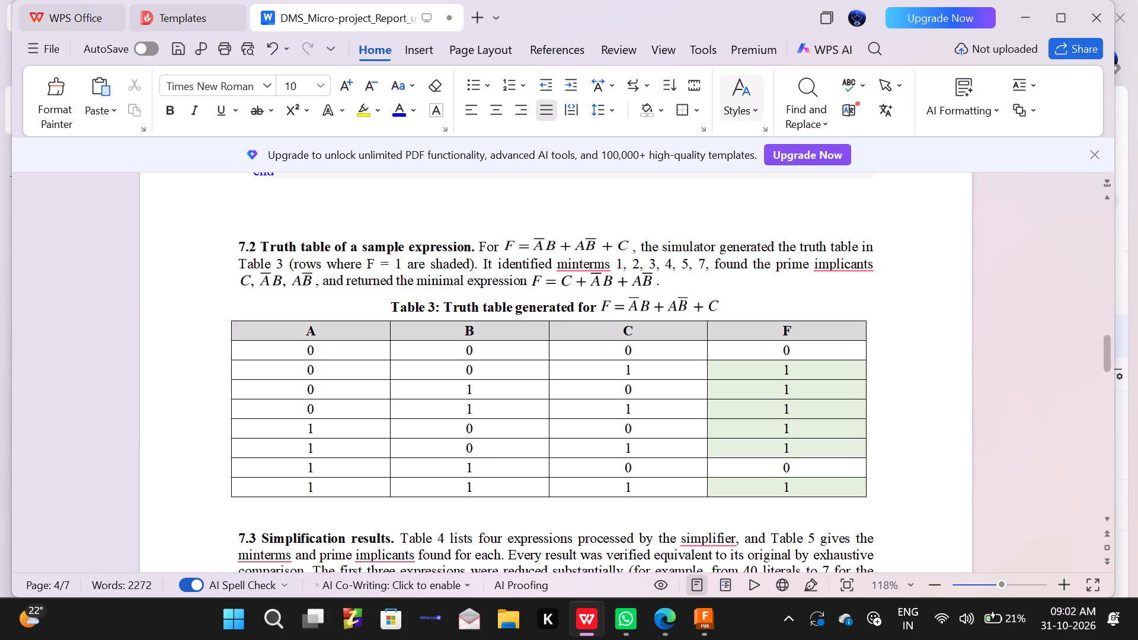
Insert one blank line above the Table 4 caption and one above the Table 5 caption in section 7.3.
scroll(459, 360, "down", 2)
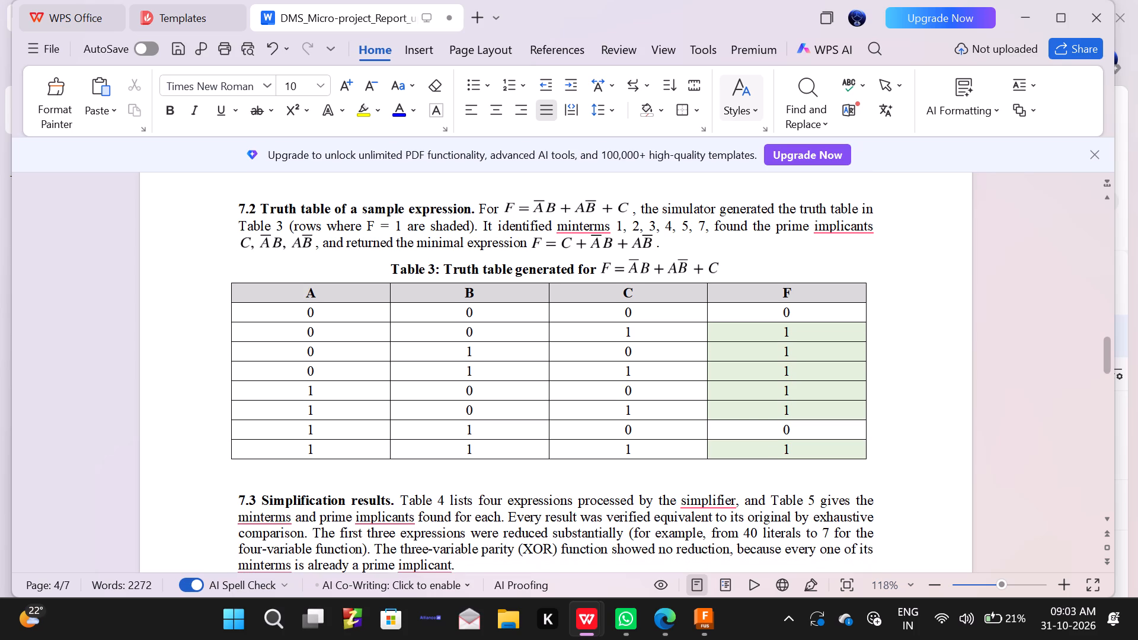
scroll(459, 360, "down", 3)
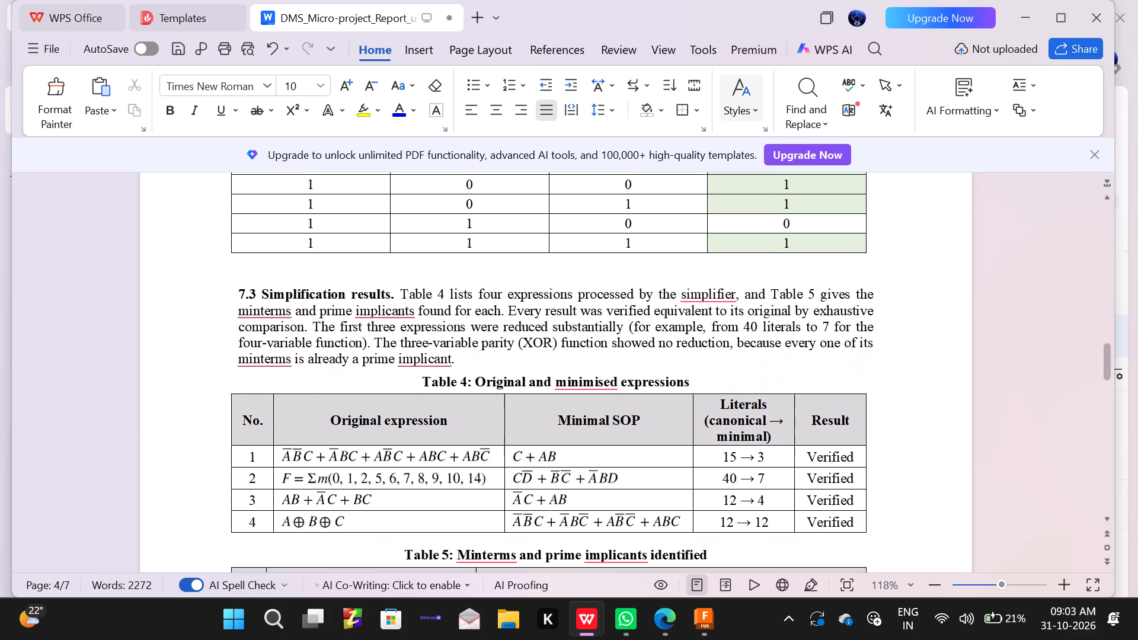
scroll(459, 360, "down", 1)
left_click(407, 377)
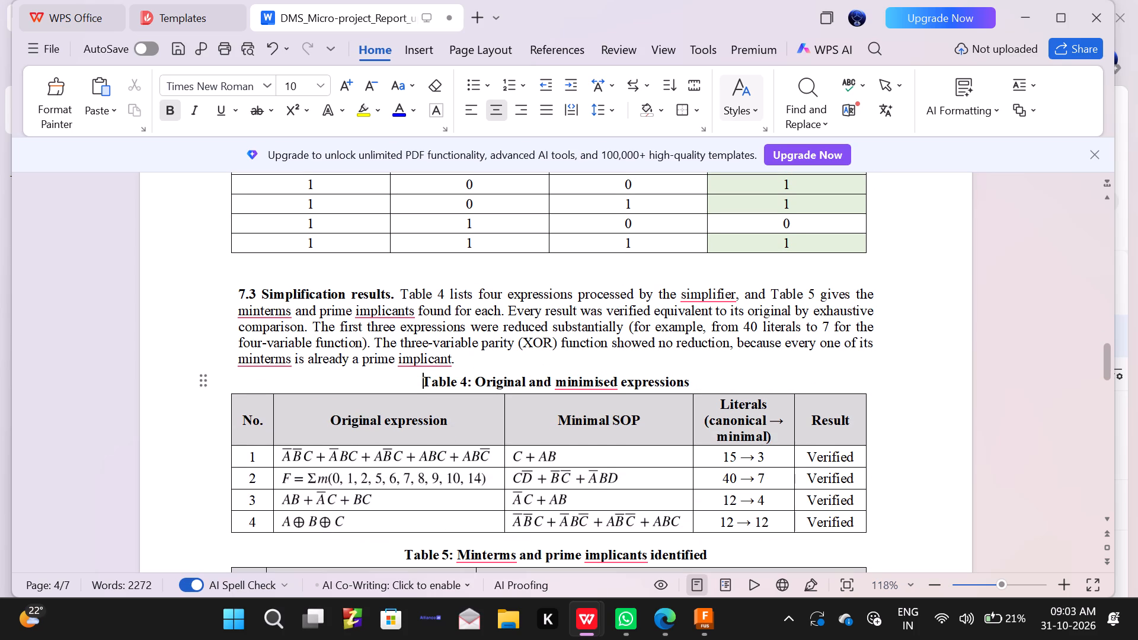
key("Return")
scroll(407, 377, "down", 2)
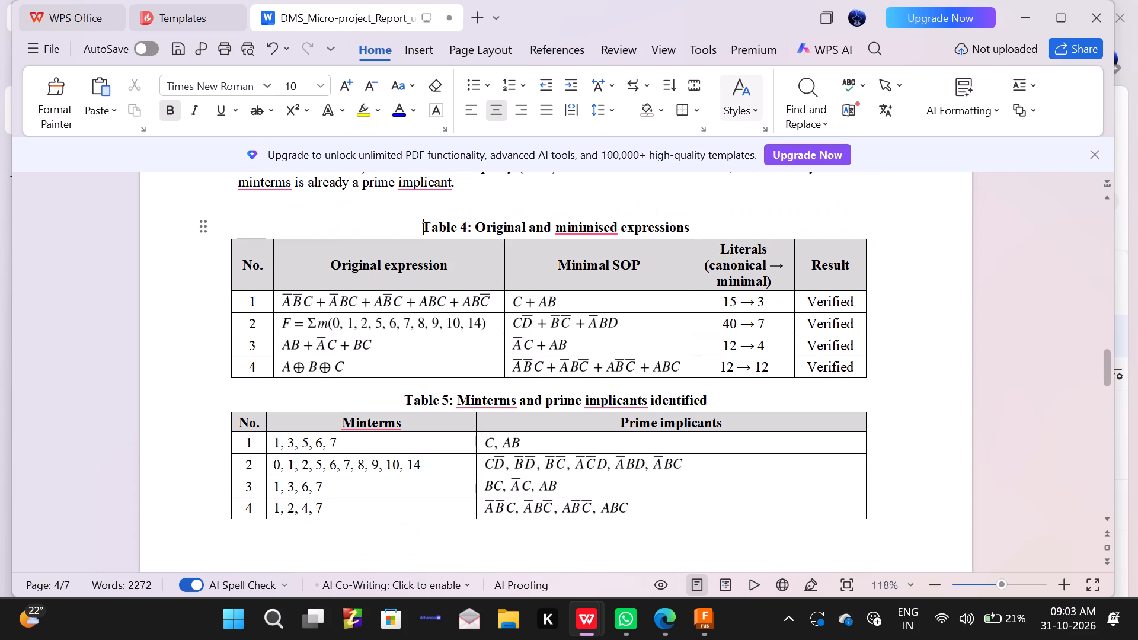
scroll(407, 385, "down", 1)
left_click(392, 277)
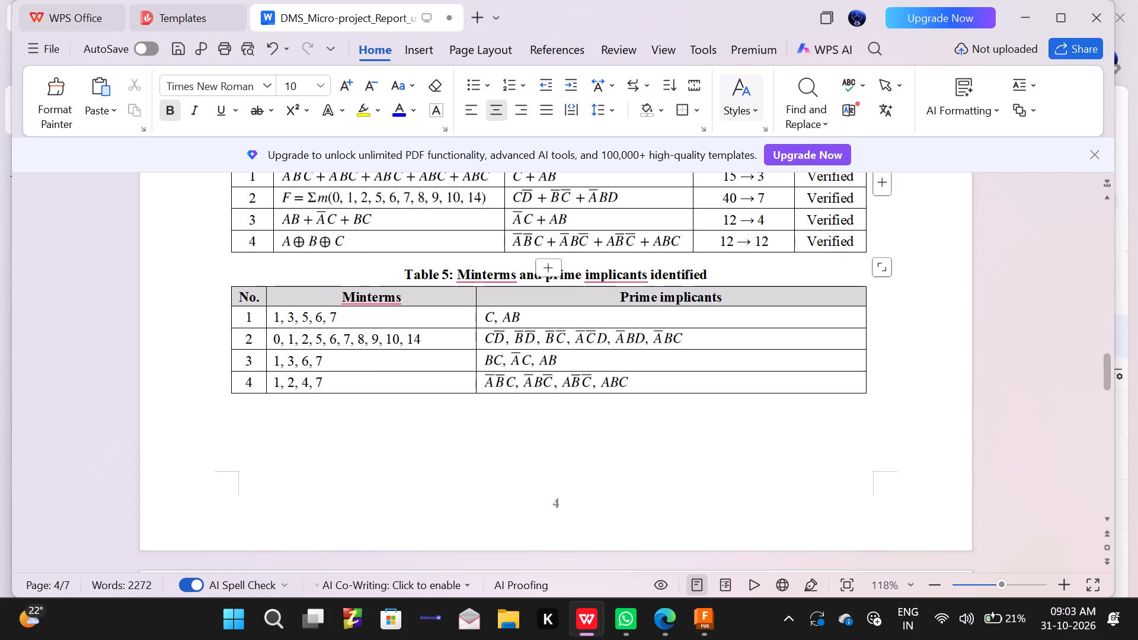
key("Return")
Insert one blank line between Table 7 and the Table 8 caption in section 7.5.
scroll(392, 277, "down", 2)
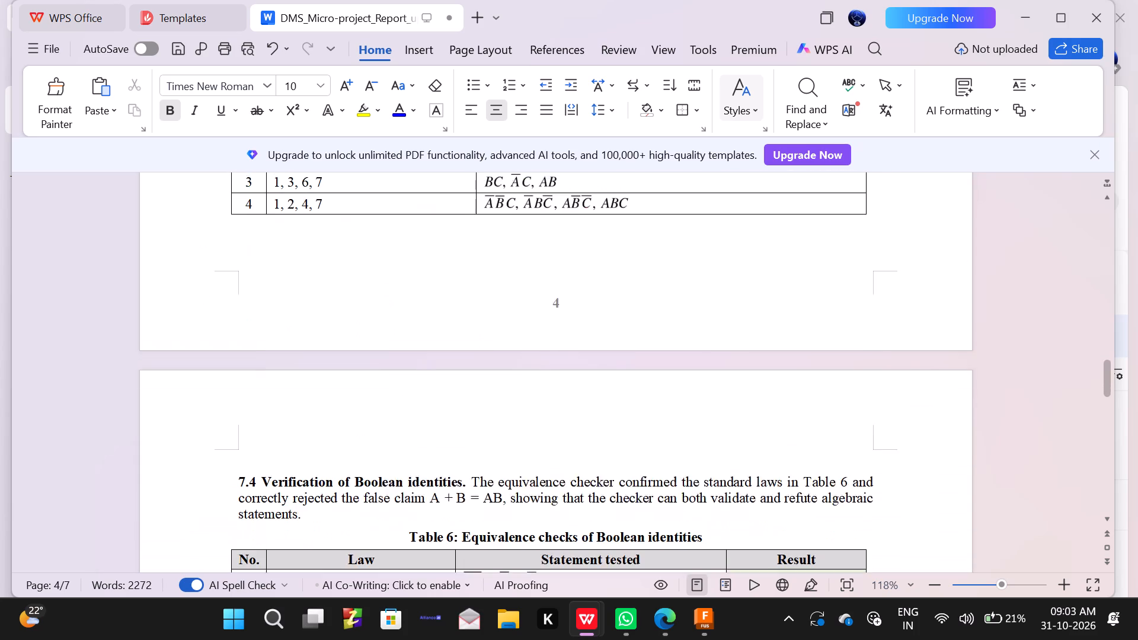
scroll(392, 277, "down", 4)
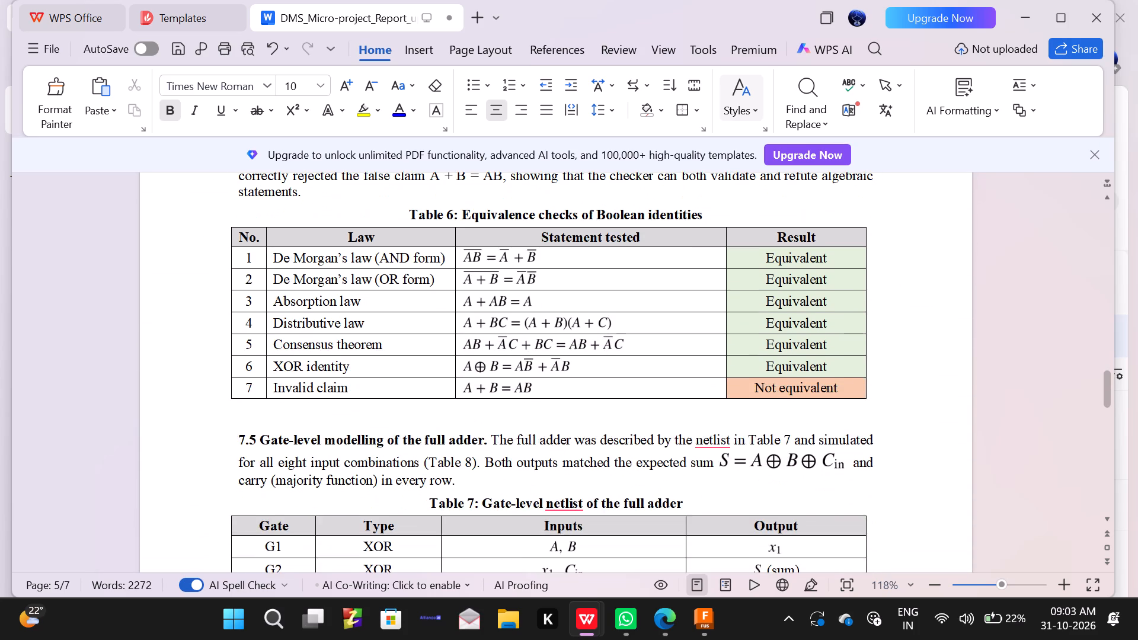
scroll(392, 277, "down", 3)
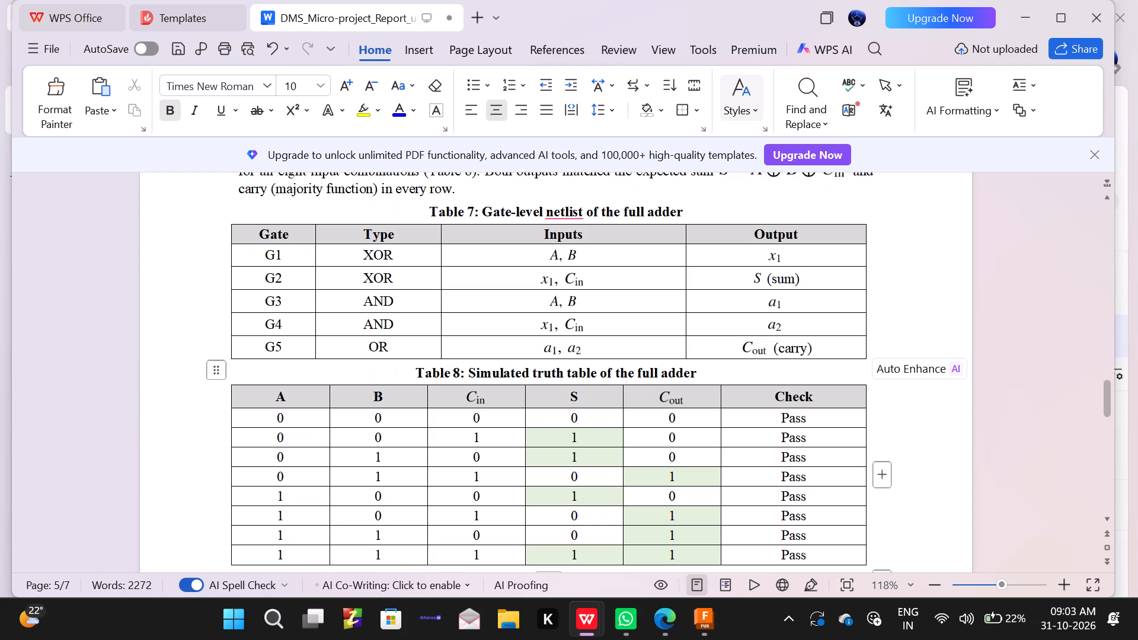
left_click(407, 372)
key("Return")
scroll(407, 372, "down", 3)
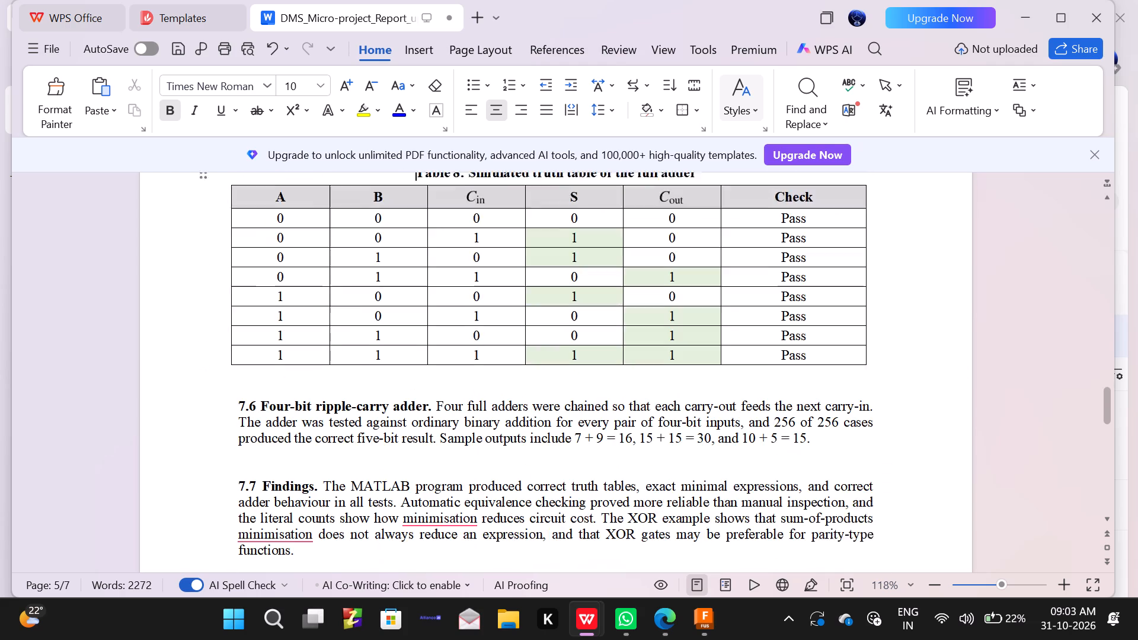
Review the report's spacing and content from the Actual Methodology through sections 7.2 to 7.9 and the References.
scroll(407, 372, "down", 3)
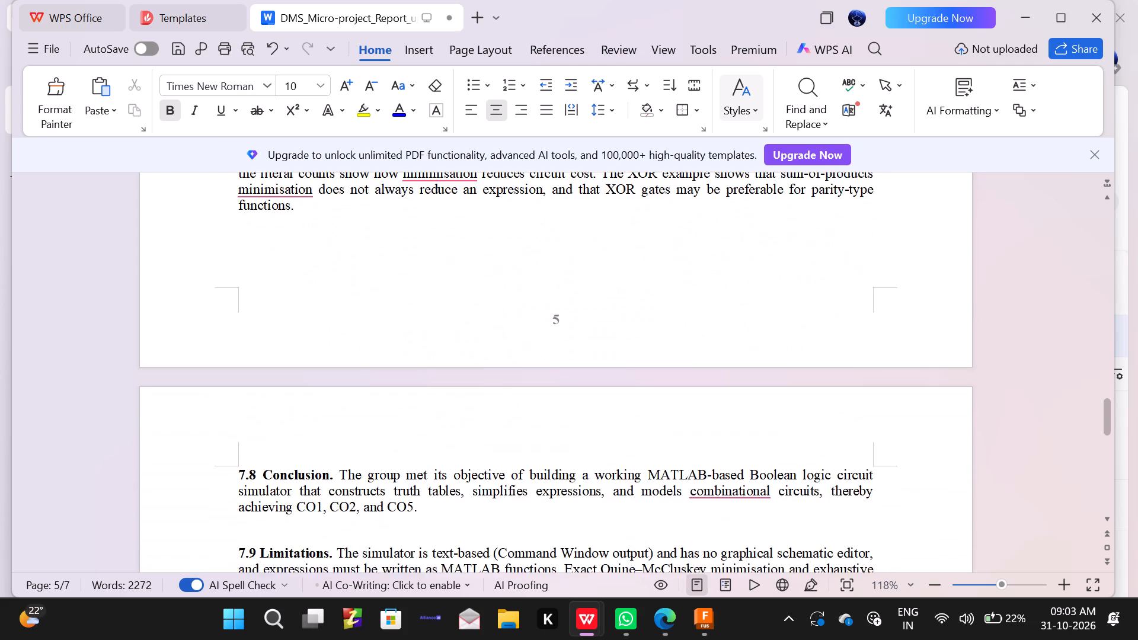
scroll(407, 372, "down", 7)
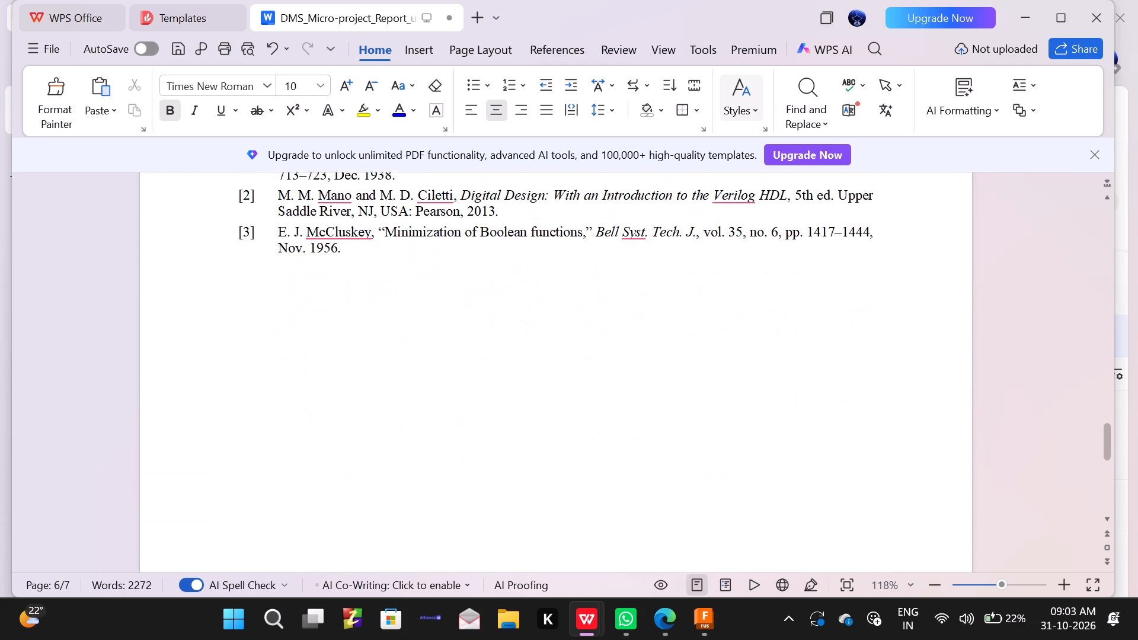
scroll(407, 372, "up", 20)
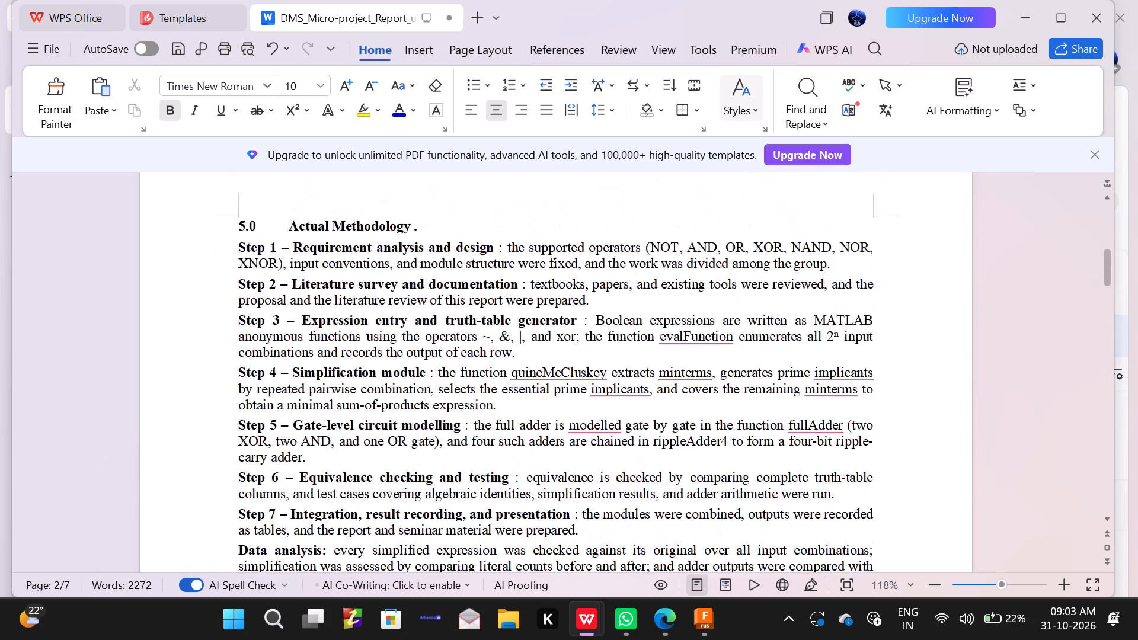
scroll(407, 372, "up", 3)
scroll(407, 372, "down", 3)
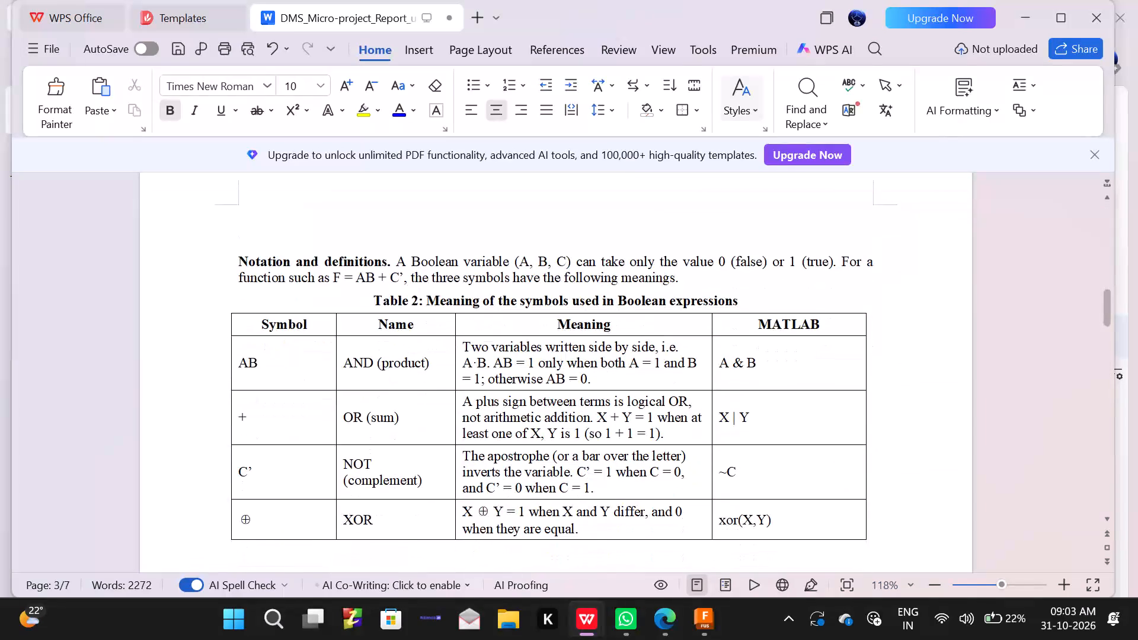
scroll(407, 372, "down", 3)
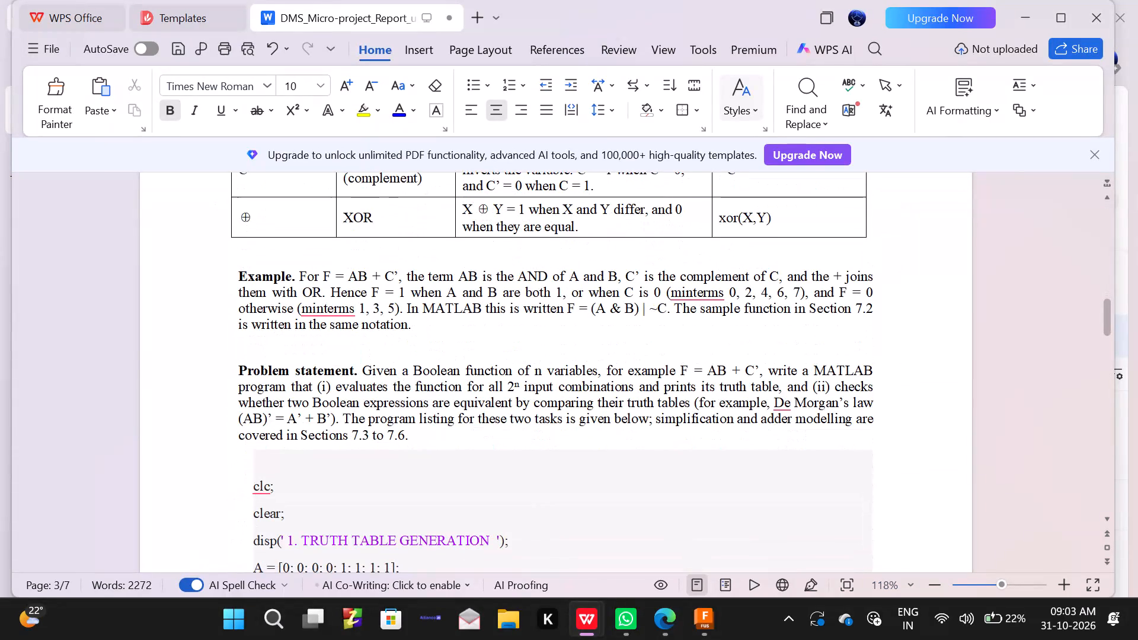
scroll(407, 372, "down", 7)
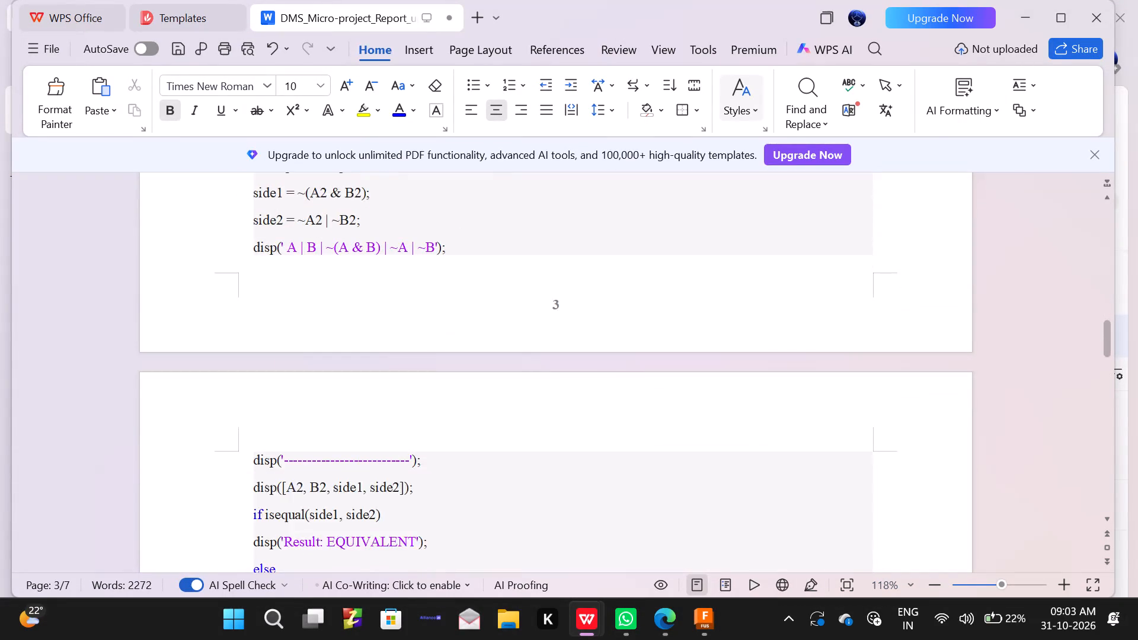
scroll(407, 372, "down", 3)
scroll(407, 372, "up", 1)
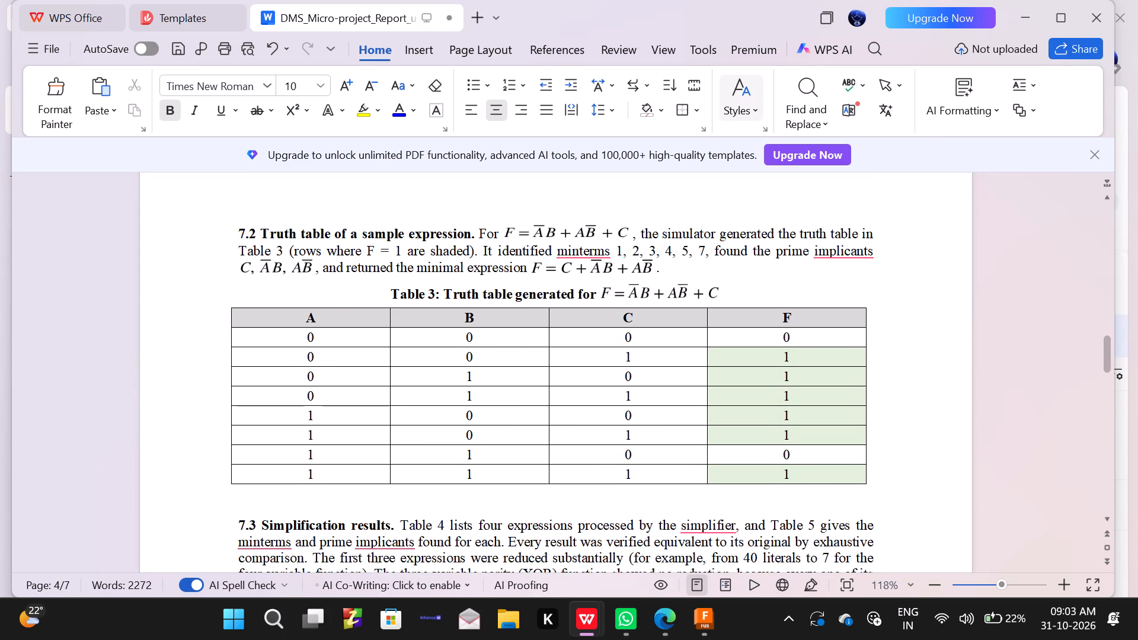
scroll(407, 372, "up", 2)
scroll(407, 372, "down", 3)
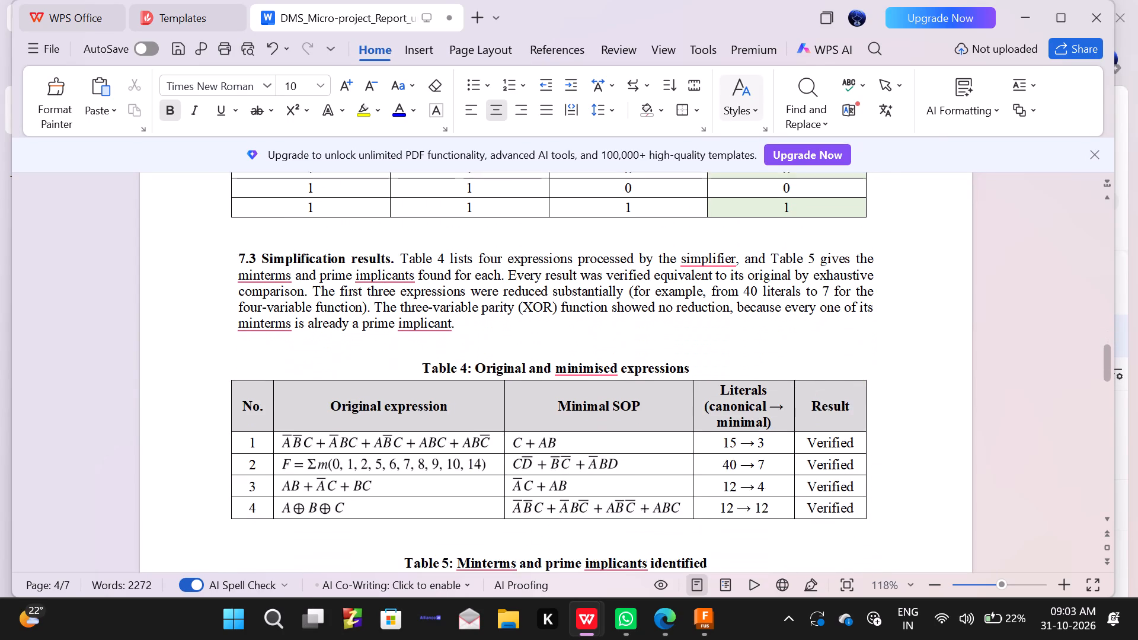
scroll(407, 372, "down", 4)
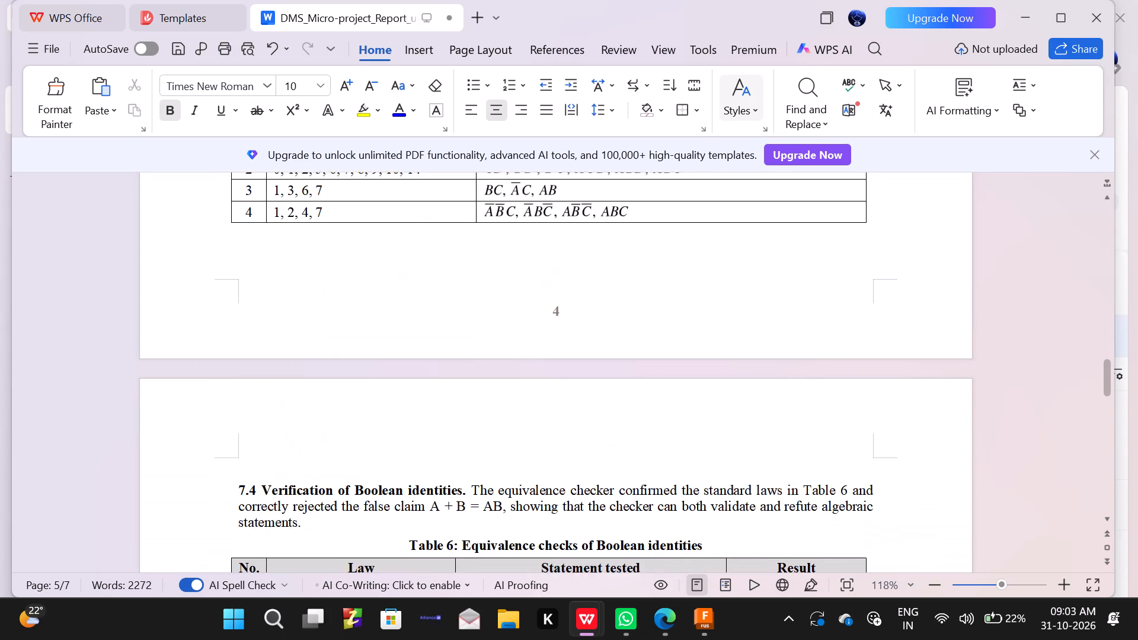
scroll(407, 372, "down", 4)
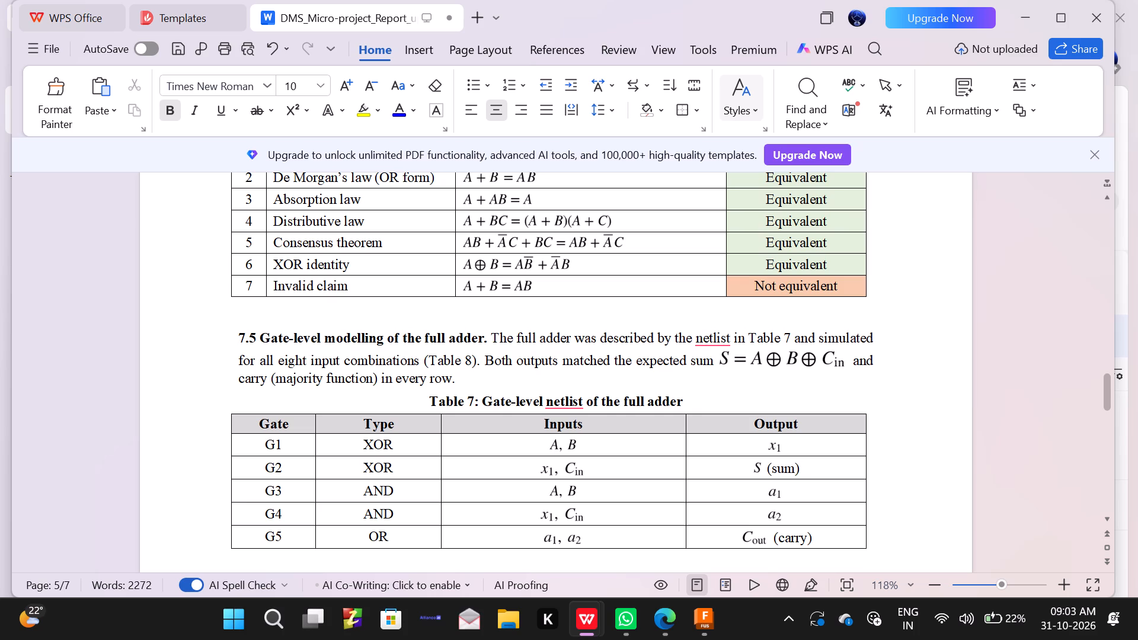
scroll(407, 372, "down", 3)
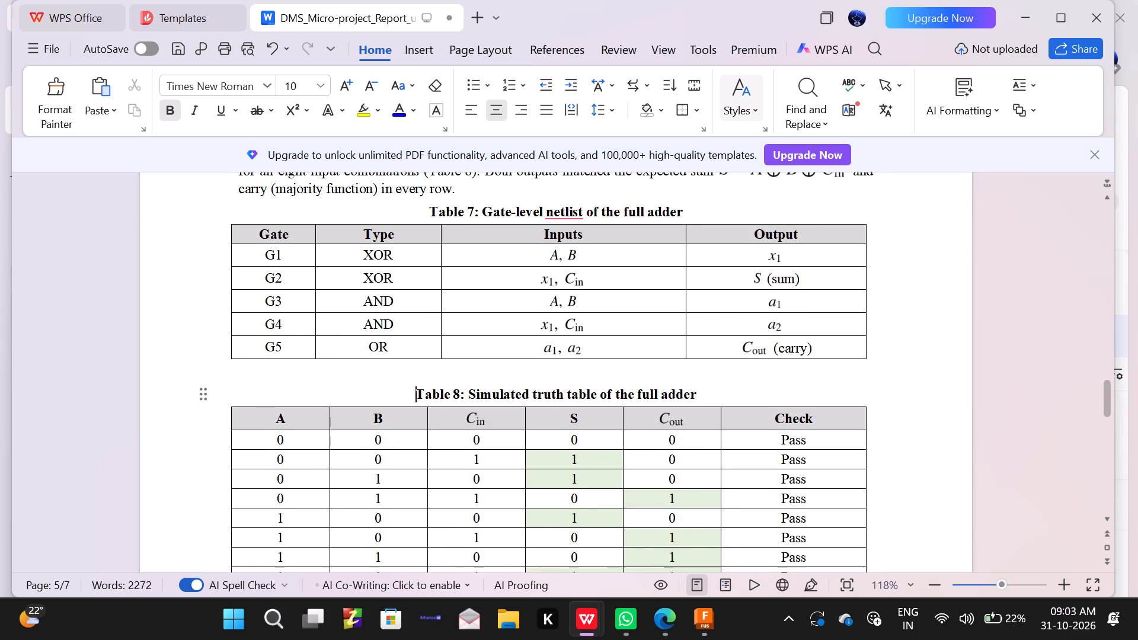
scroll(407, 372, "down", 2)
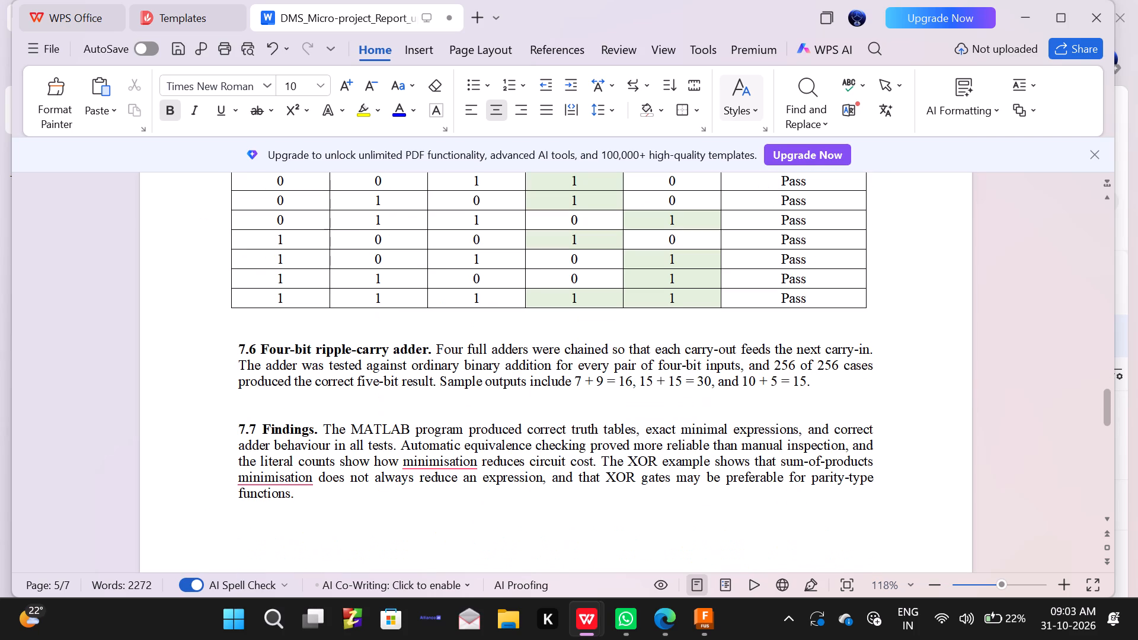
Delete ", thereby achieving CO1, CO2, and CO5" from the 7.8 Conclusion so its sentence ends at "combinational circuits".
scroll(407, 372, "down", 3)
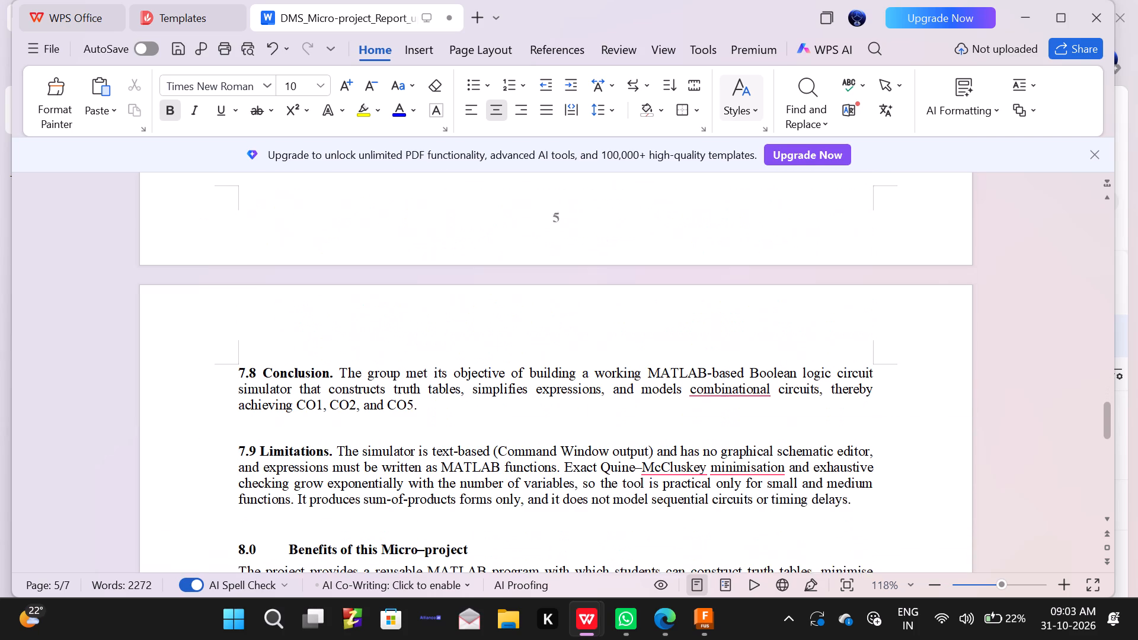
scroll(407, 372, "down", 1)
left_click_drag(412, 402, 302, 401)
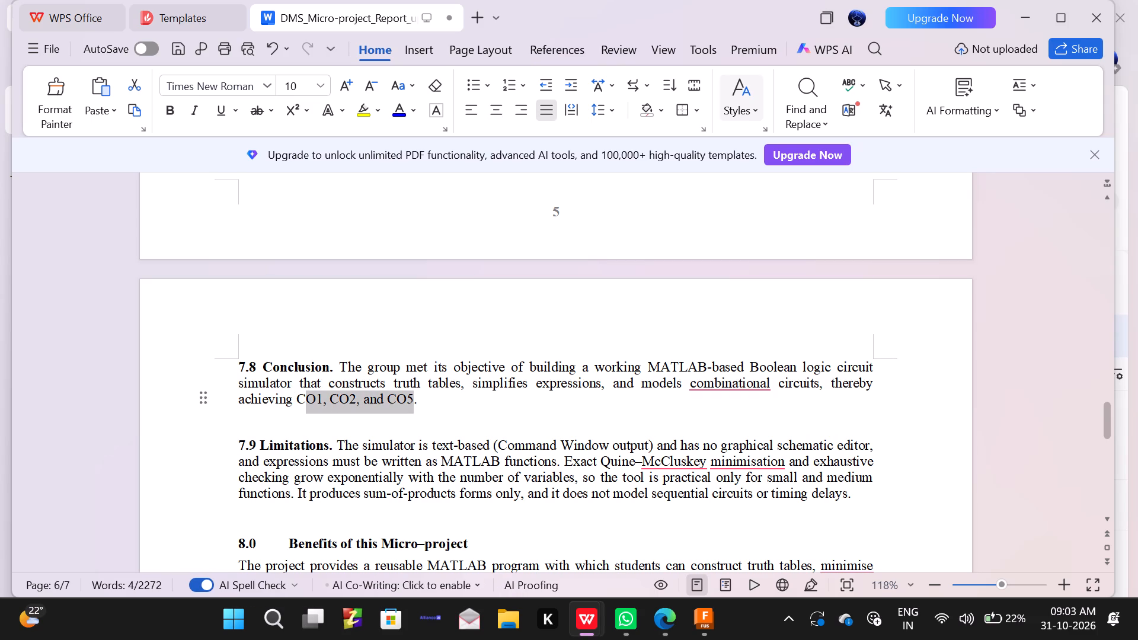
left_click_drag(302, 401, 301, 401)
left_click_drag(301, 401, 301, 401)
left_click_drag(301, 401, 302, 401)
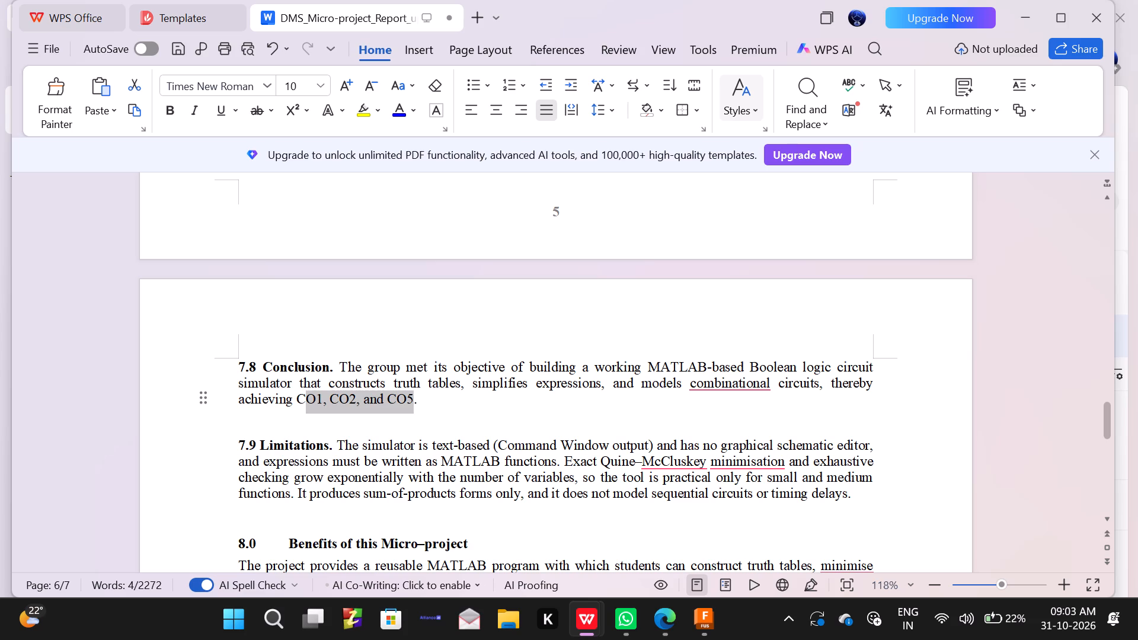
left_click_drag(302, 401, 826, 388)
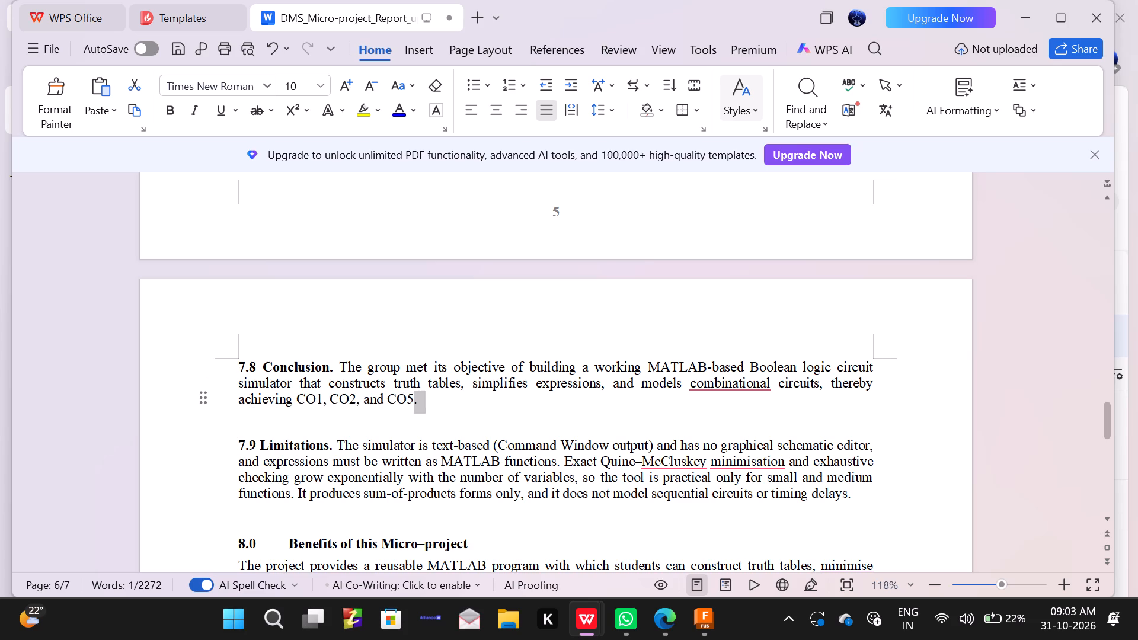
left_click_drag(826, 388, 821, 386)
key("BackSpace")
key("period")
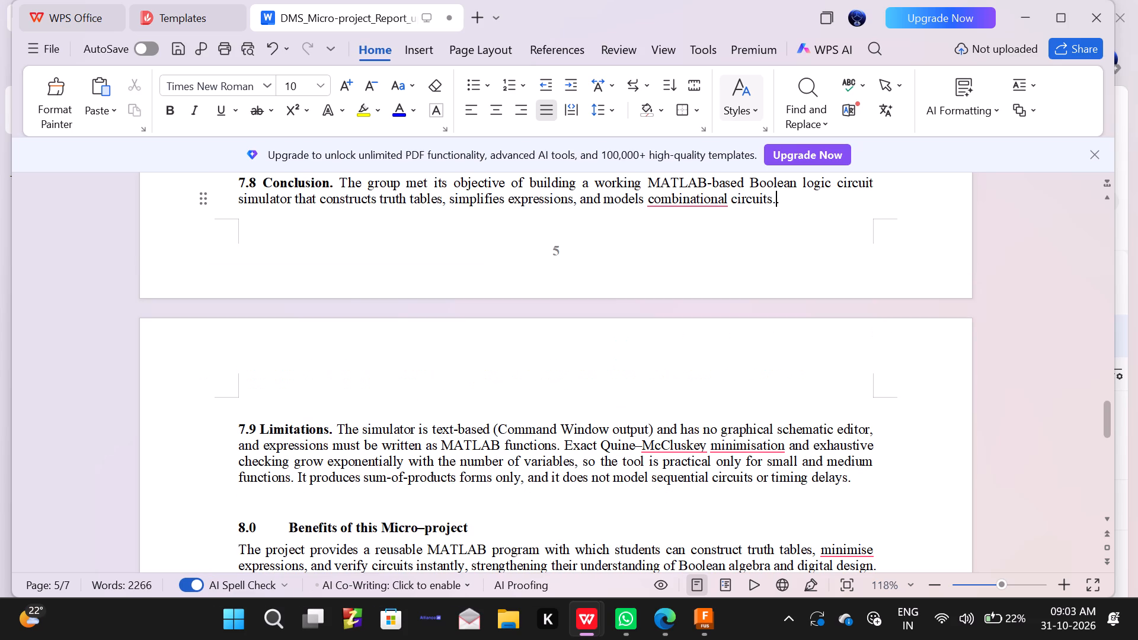
key("BackSpace")
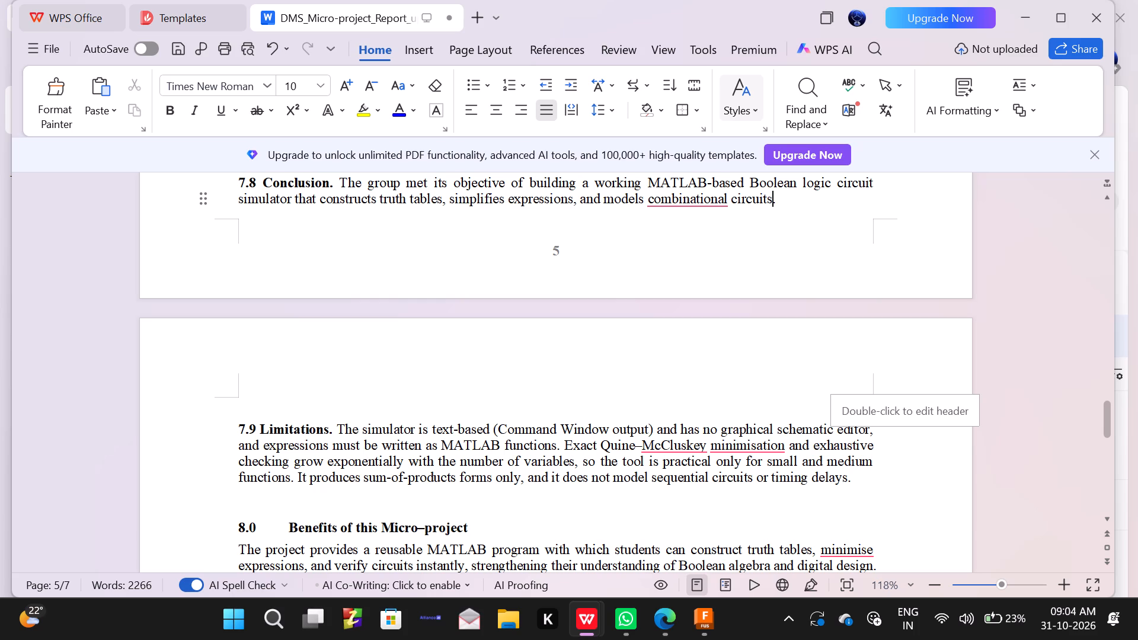
Check the remaining sections through the References, and look back through the whole report to the title page.
scroll(657, 479, "down", 1)
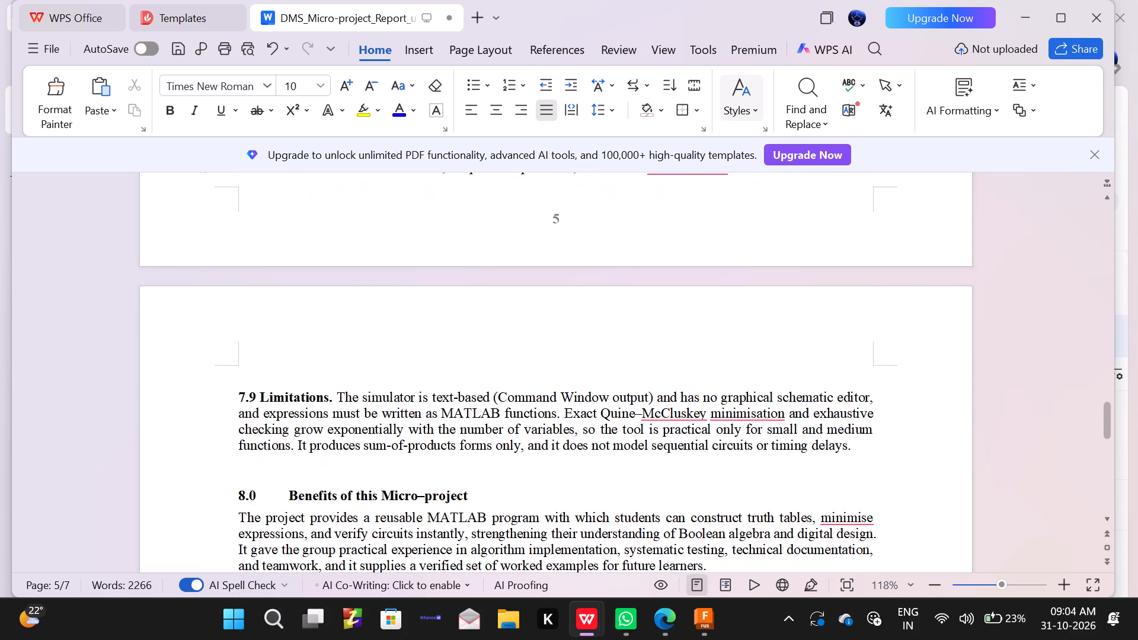
scroll(657, 479, "down", 3)
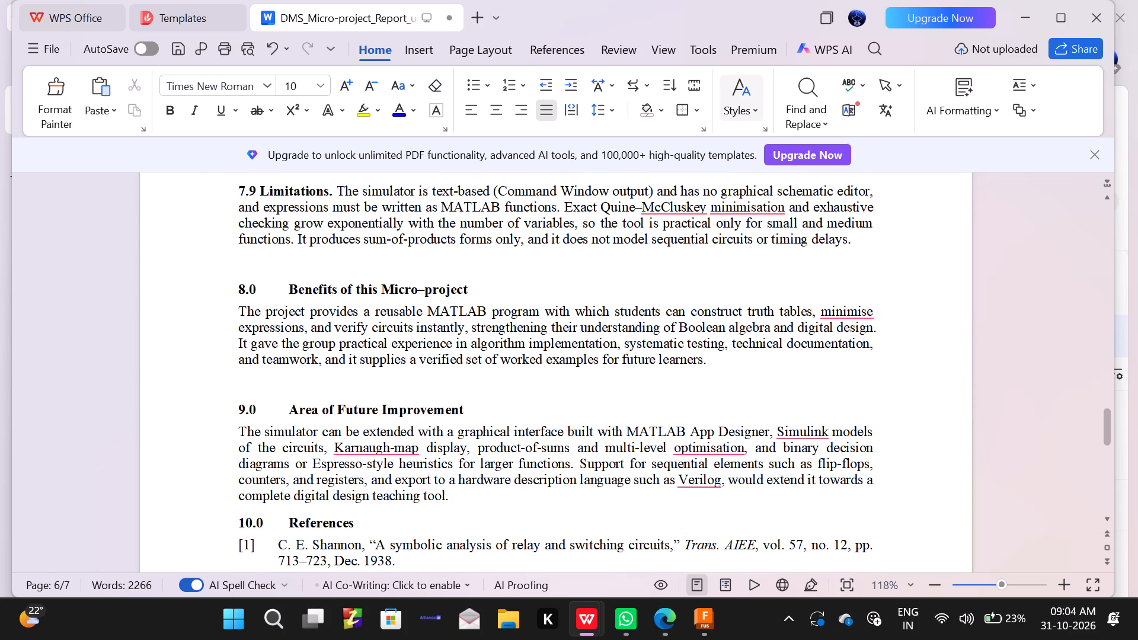
scroll(657, 479, "down", 1)
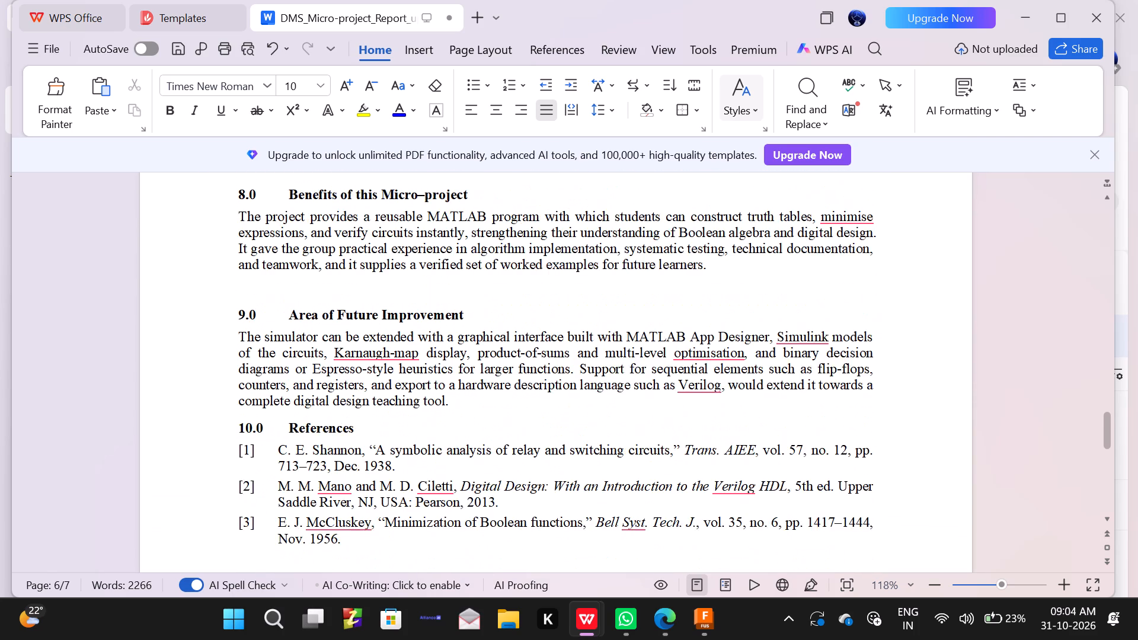
scroll(657, 479, "down", 1)
scroll(657, 479, "up", 1)
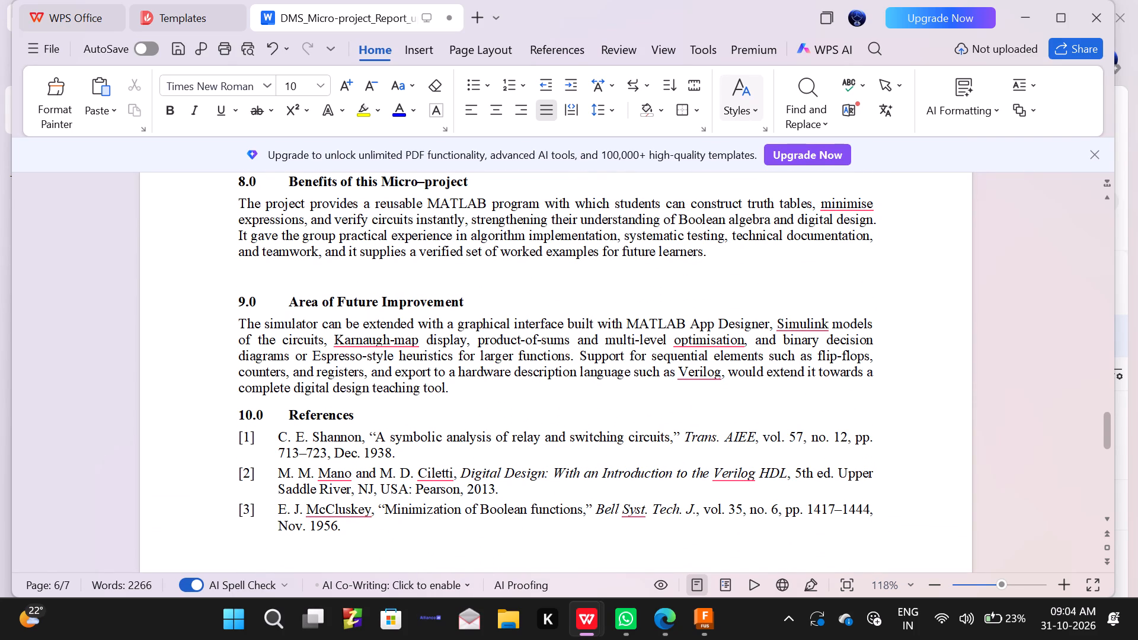
scroll(657, 479, "up", 2)
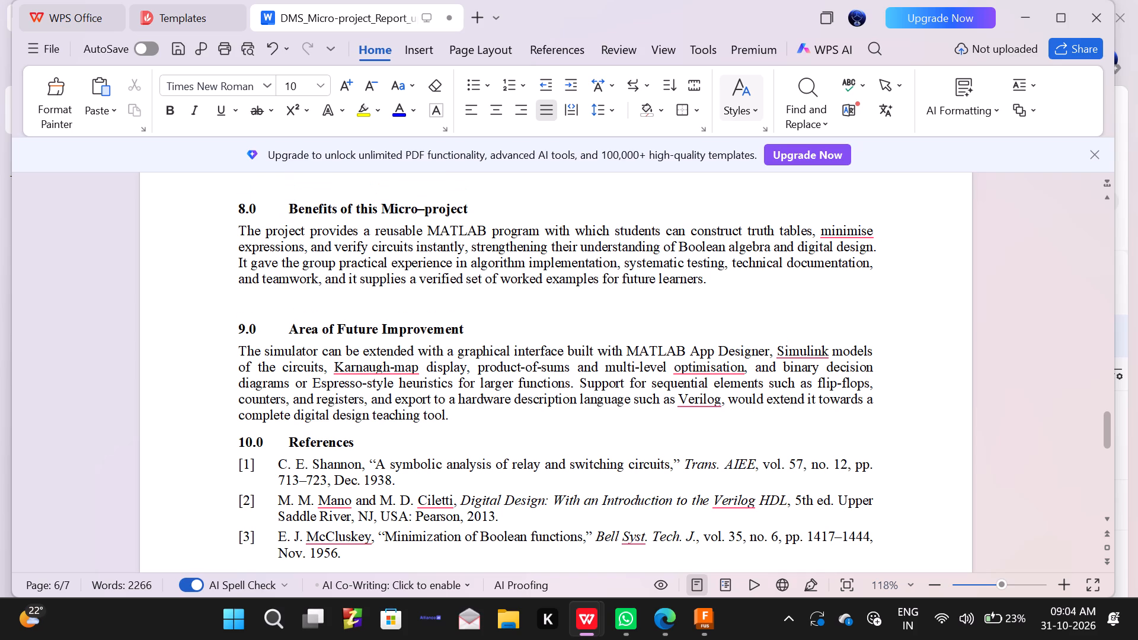
scroll(657, 479, "up", 7)
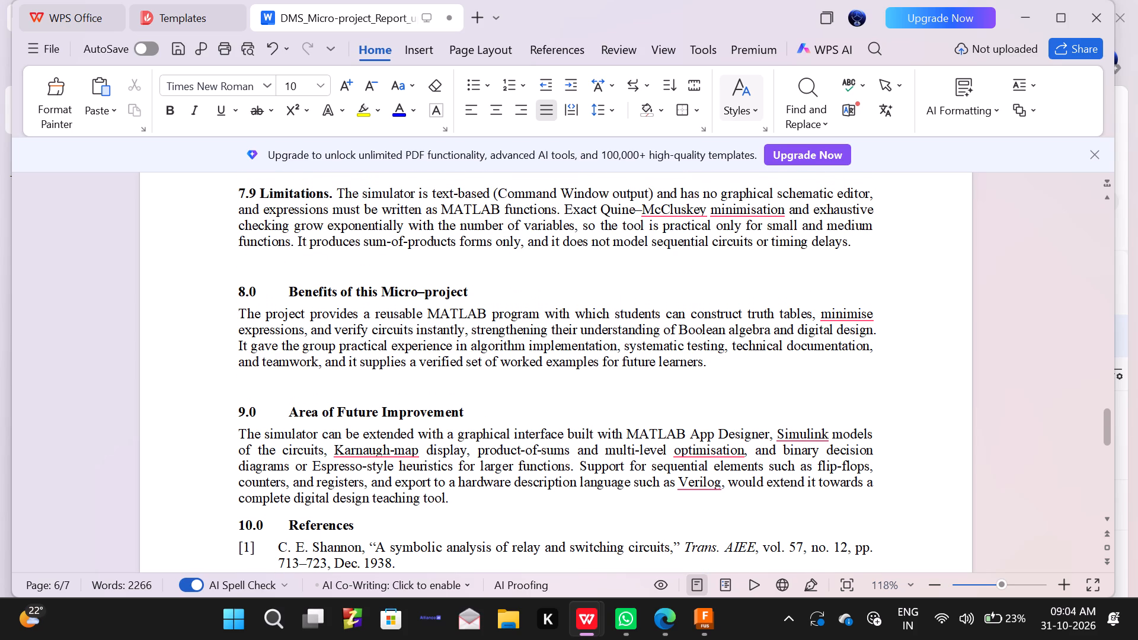
scroll(657, 479, "up", 7)
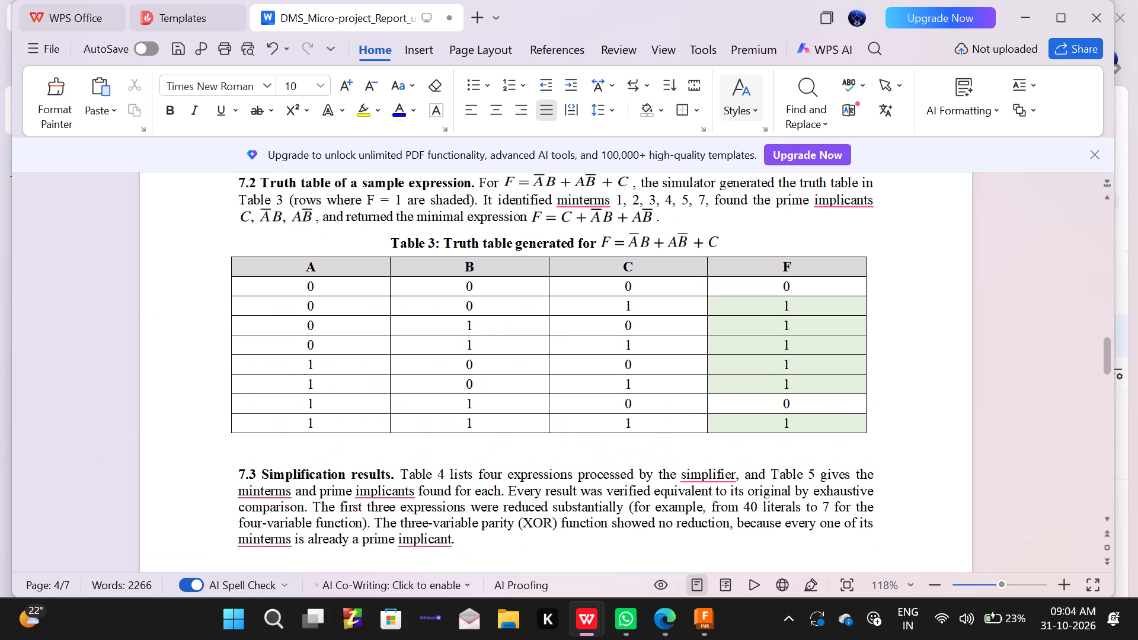
scroll(657, 479, "up", 1)
scroll(538, 488, "up", 2)
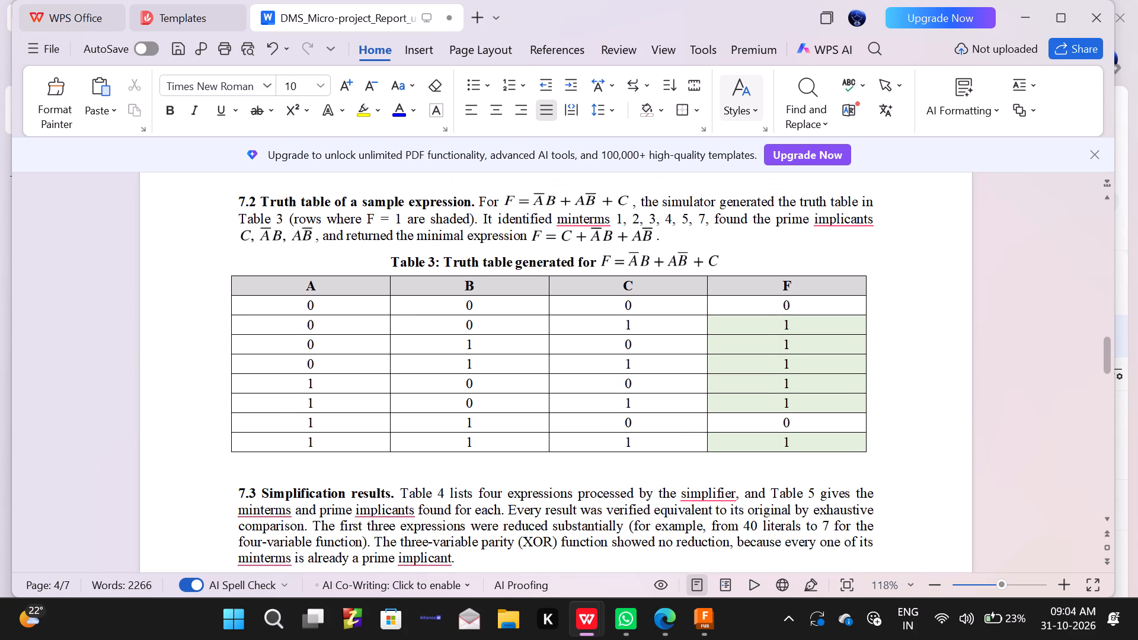
scroll(538, 488, "up", 6)
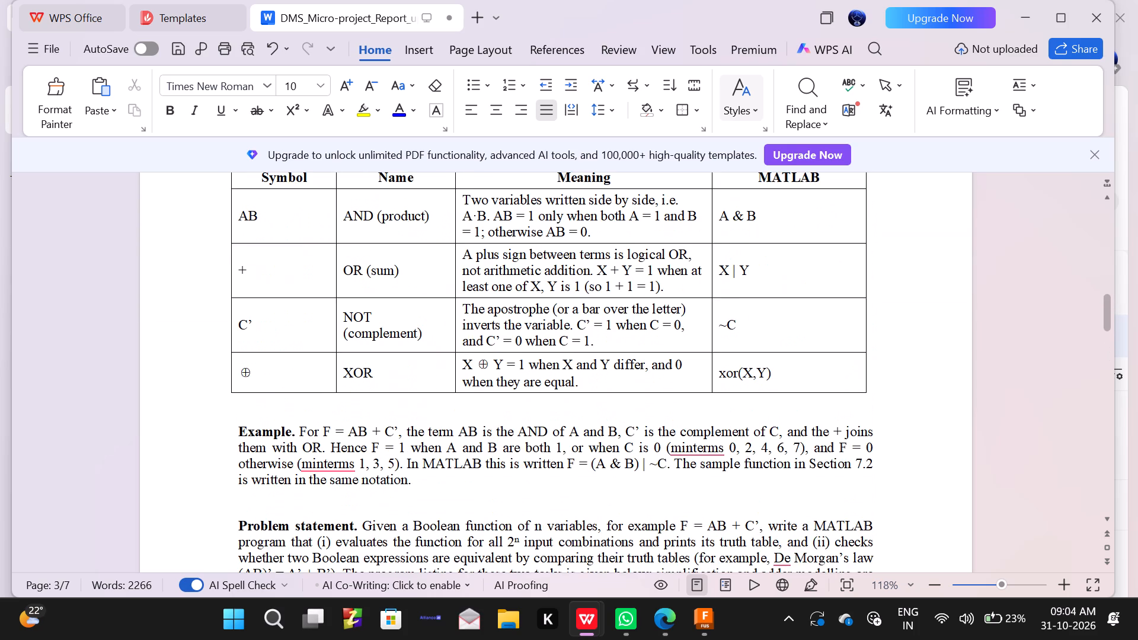
scroll(538, 488, "up", 4)
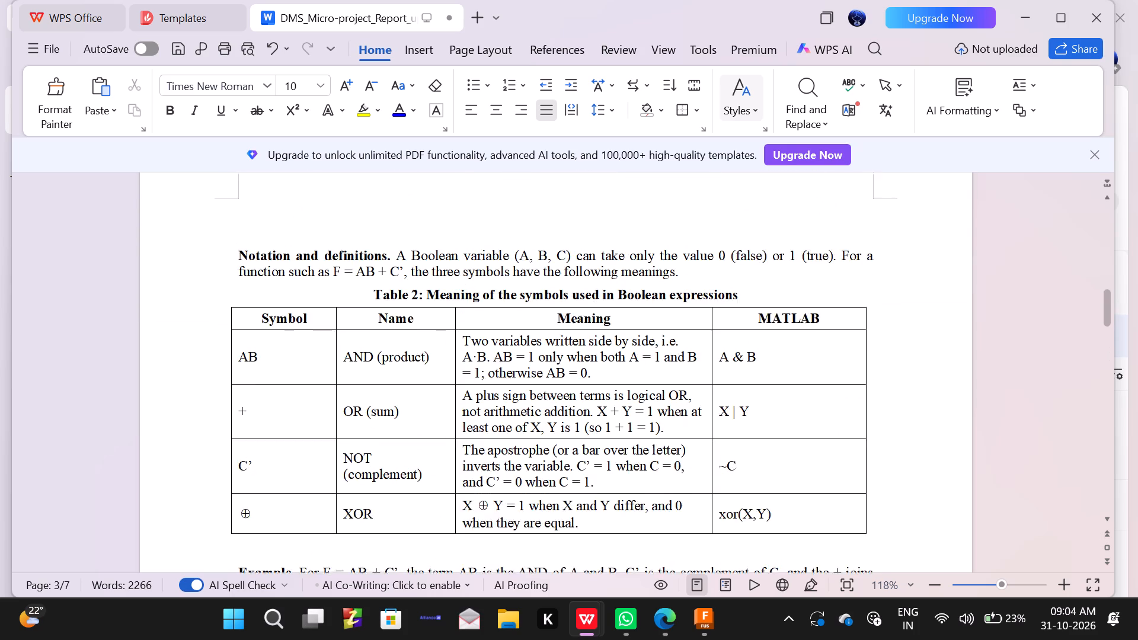
scroll(538, 488, "up", 6)
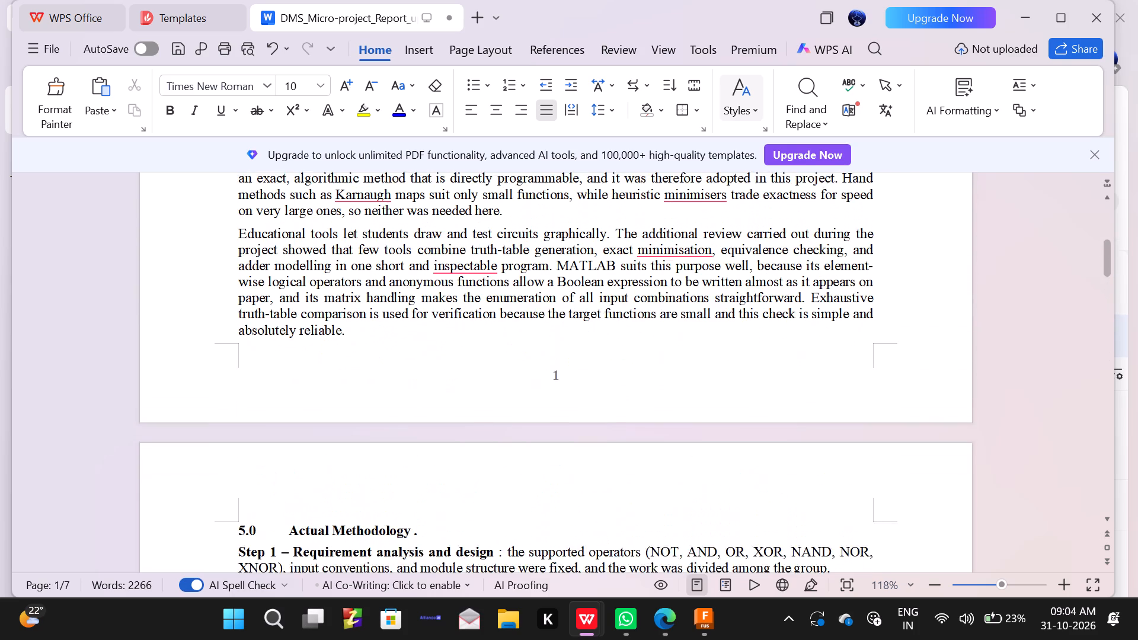
scroll(538, 488, "up", 8)
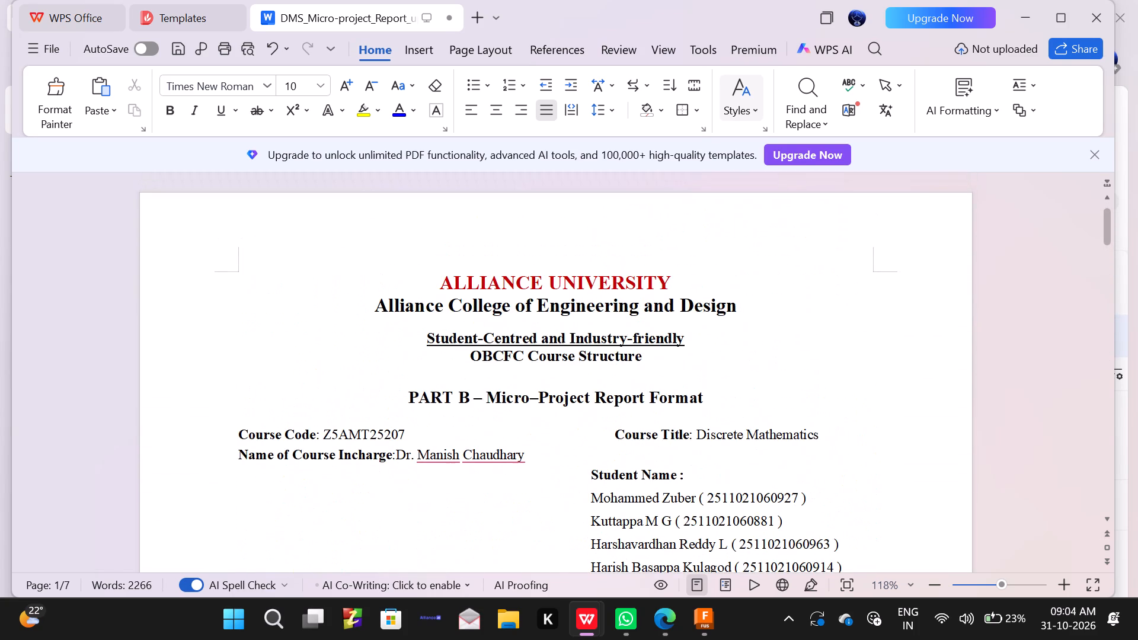
Export all 7 pages of the updated report as a standard-quality PDF to the source folder, replacing the existing PDF.
left_click(50, 41)
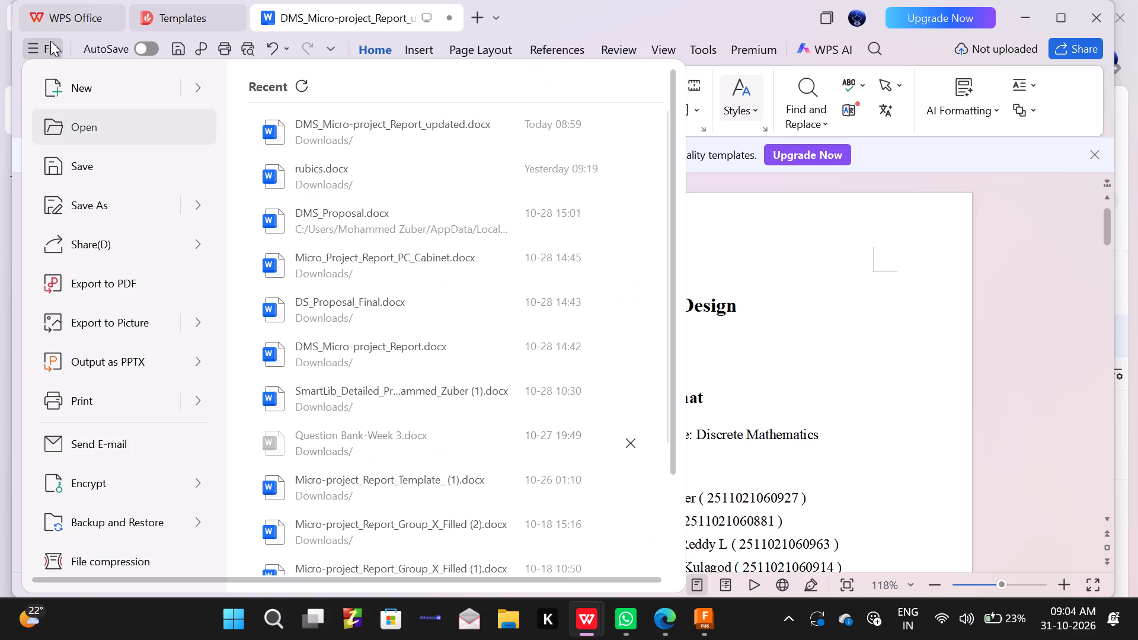
left_click(110, 280)
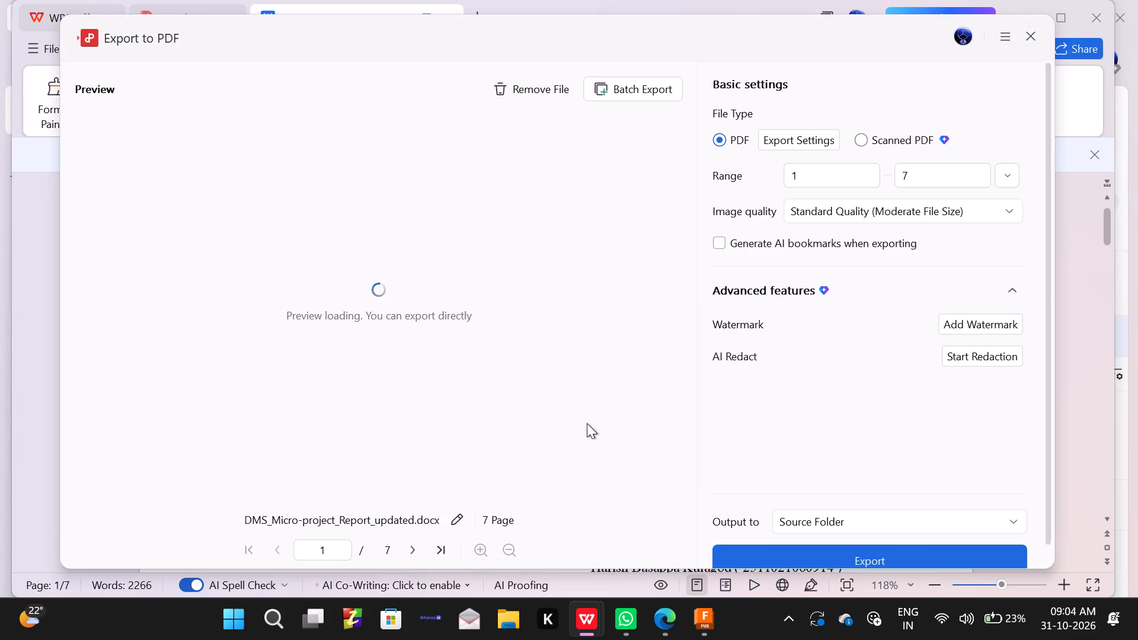
left_click(824, 555)
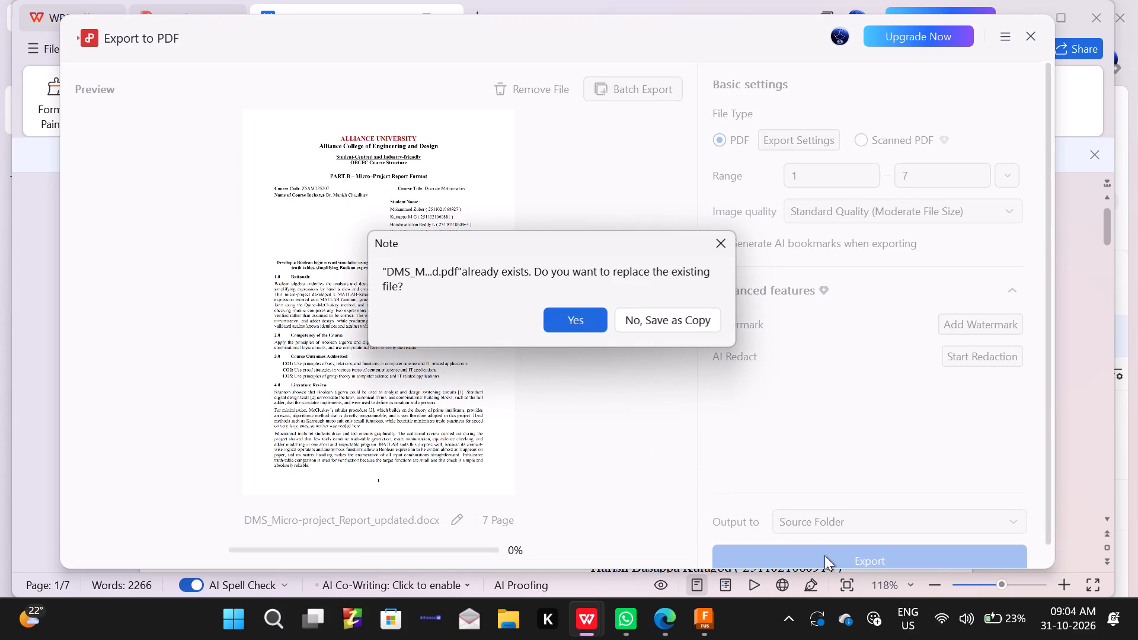
left_click(589, 322)
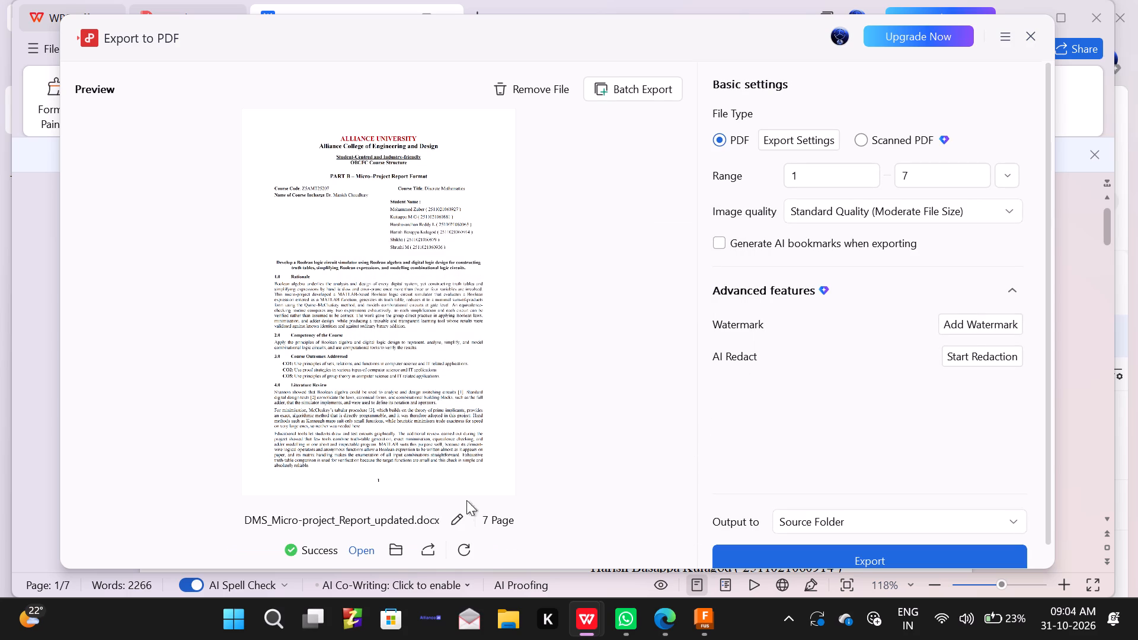
Open the exported PDF and check its pages from the title page through the References, then put it away and close the export window.
left_click(360, 546)
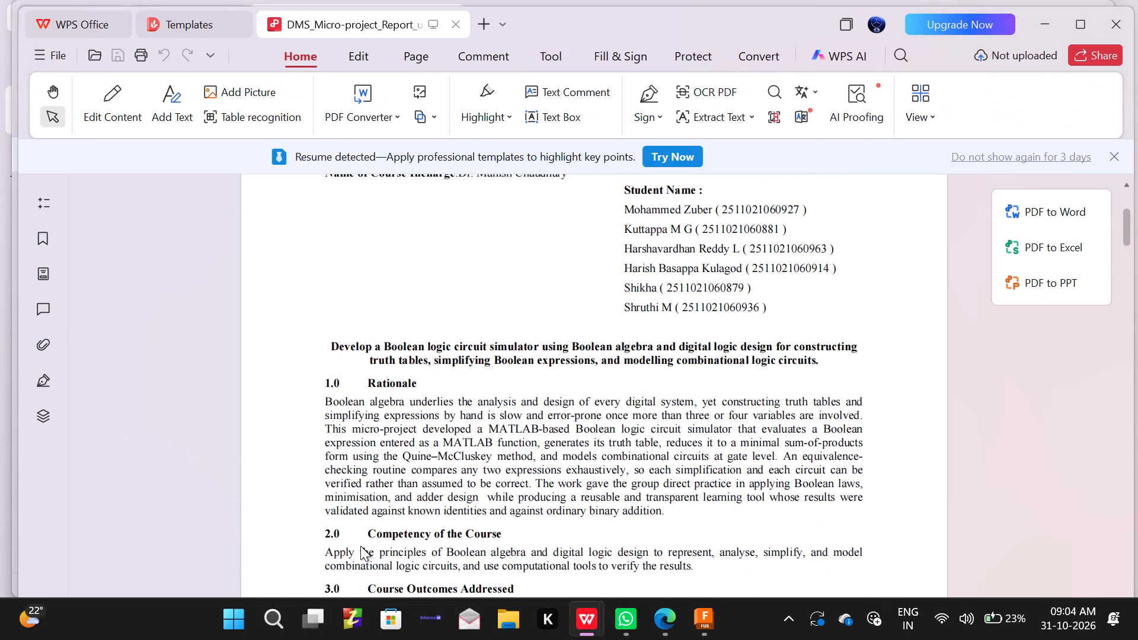
scroll(552, 358, "down", 2, "ctrl")
scroll(552, 358, "down", 3)
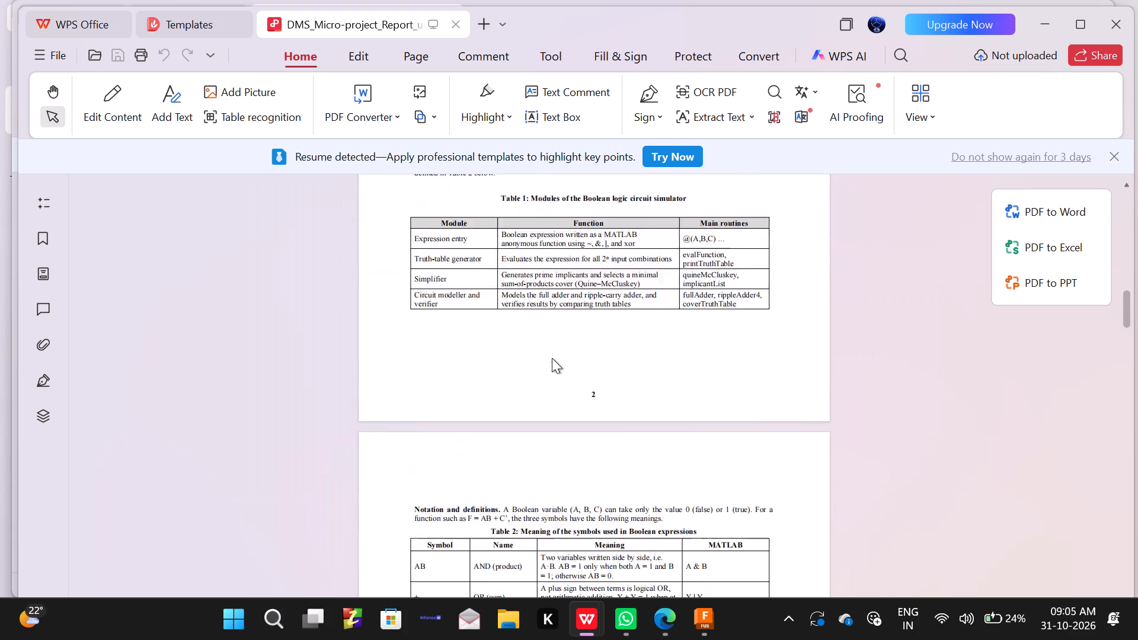
scroll(552, 358, "down", 4)
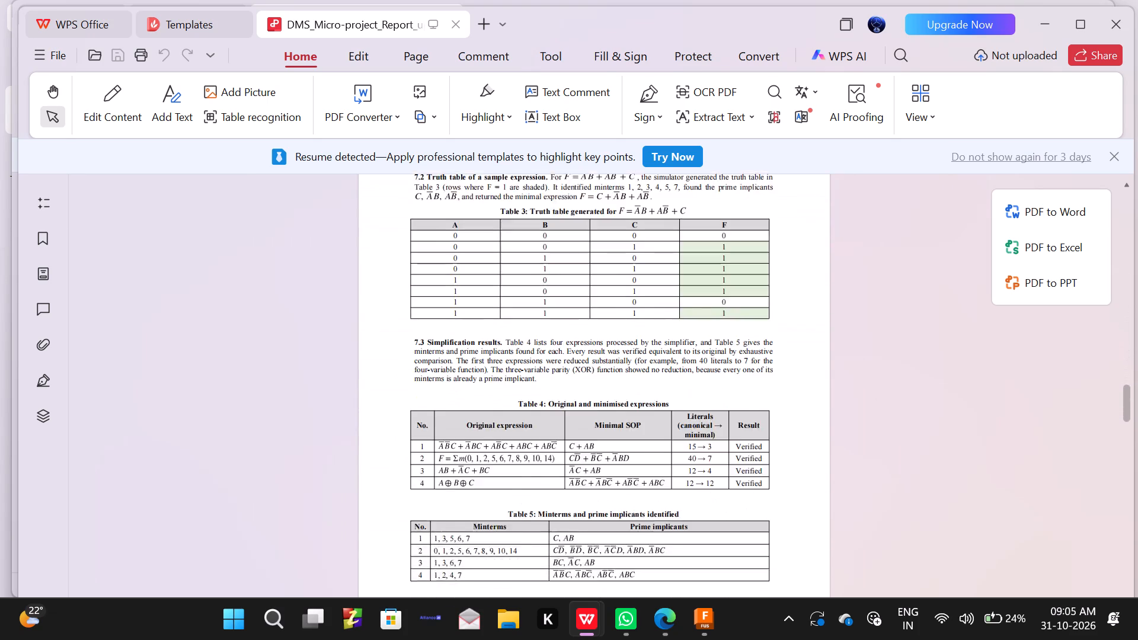
scroll(552, 358, "down", 3)
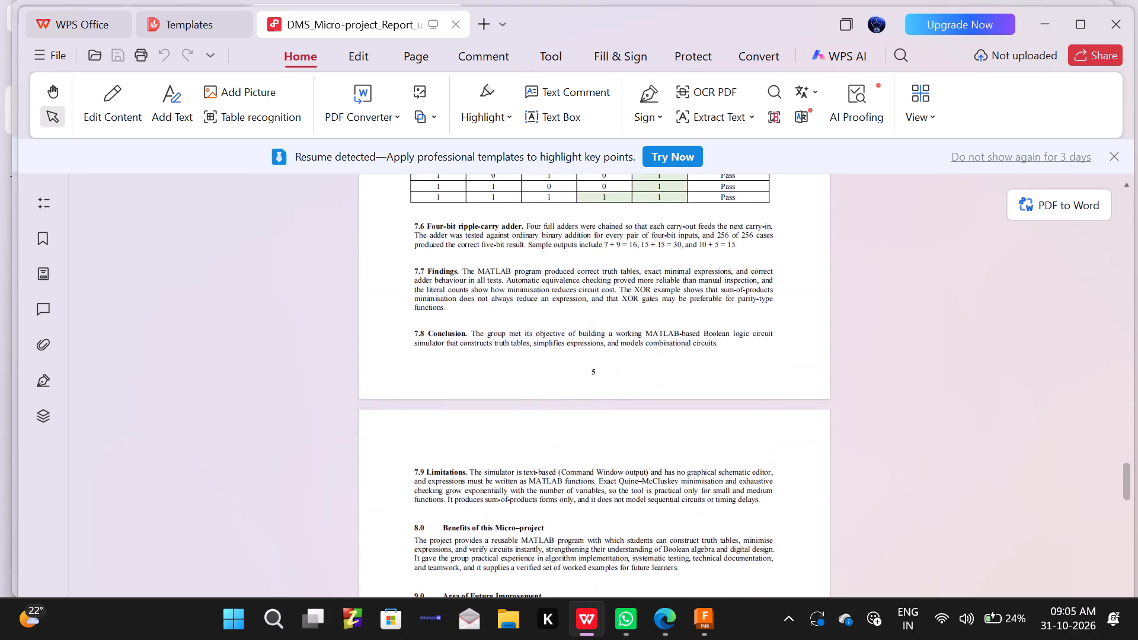
scroll(552, 358, "down", 2)
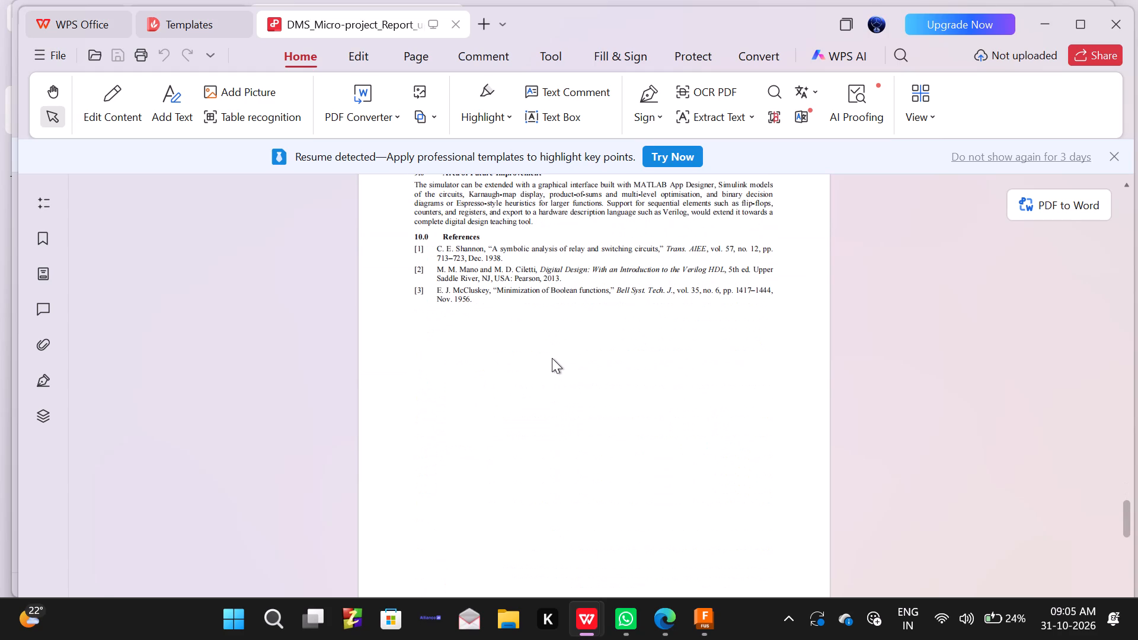
scroll(552, 358, "down", 1)
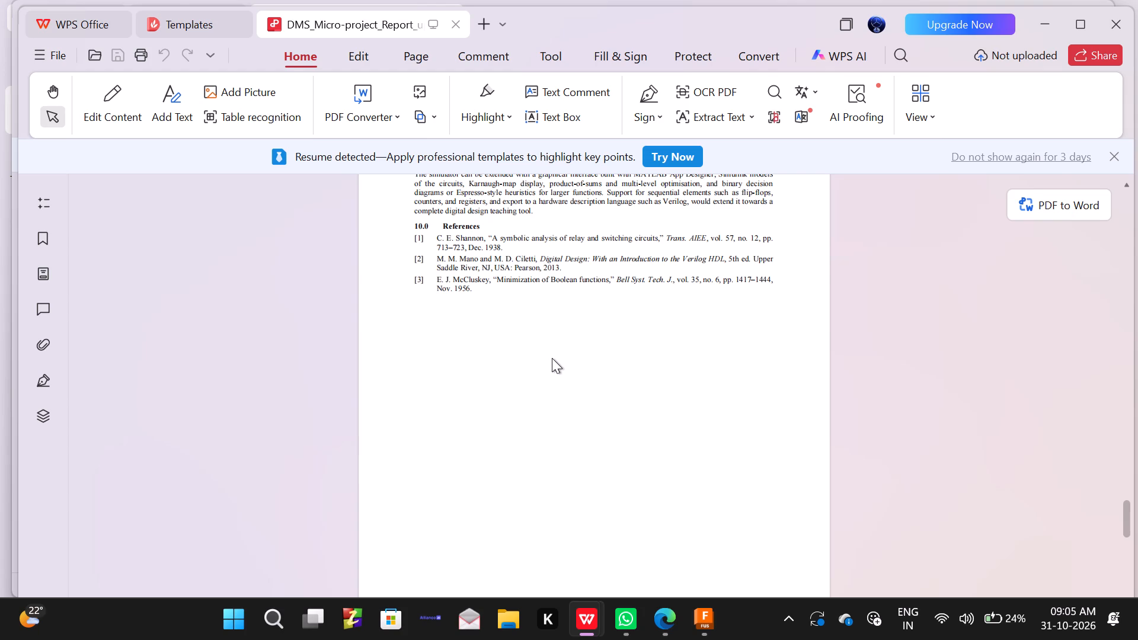
scroll(552, 358, "up", 16)
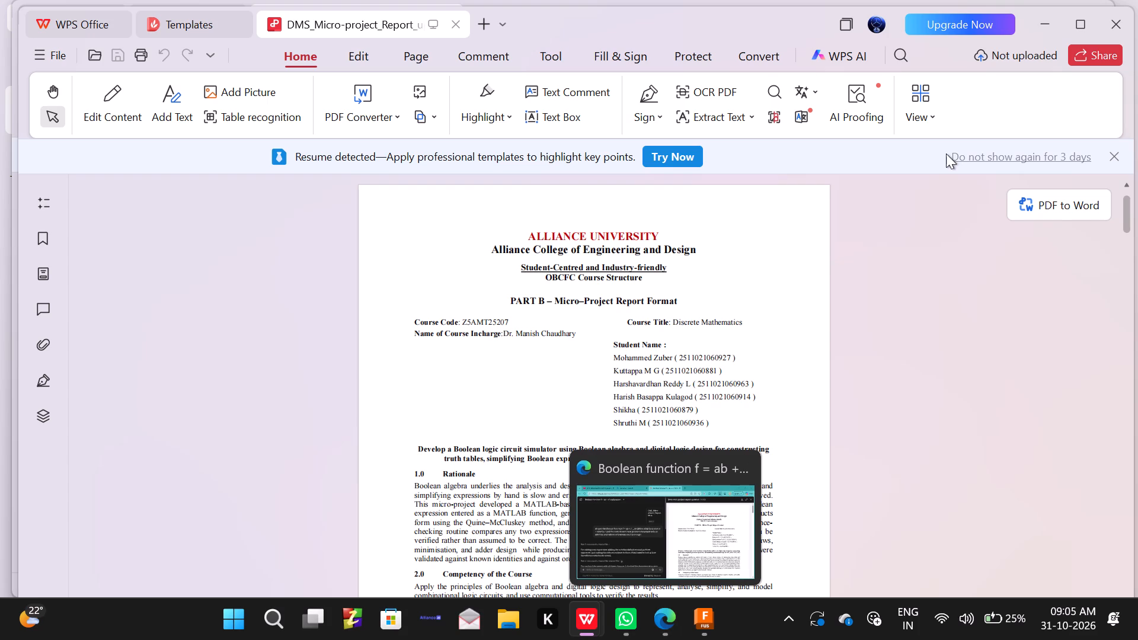
left_click(1043, 33)
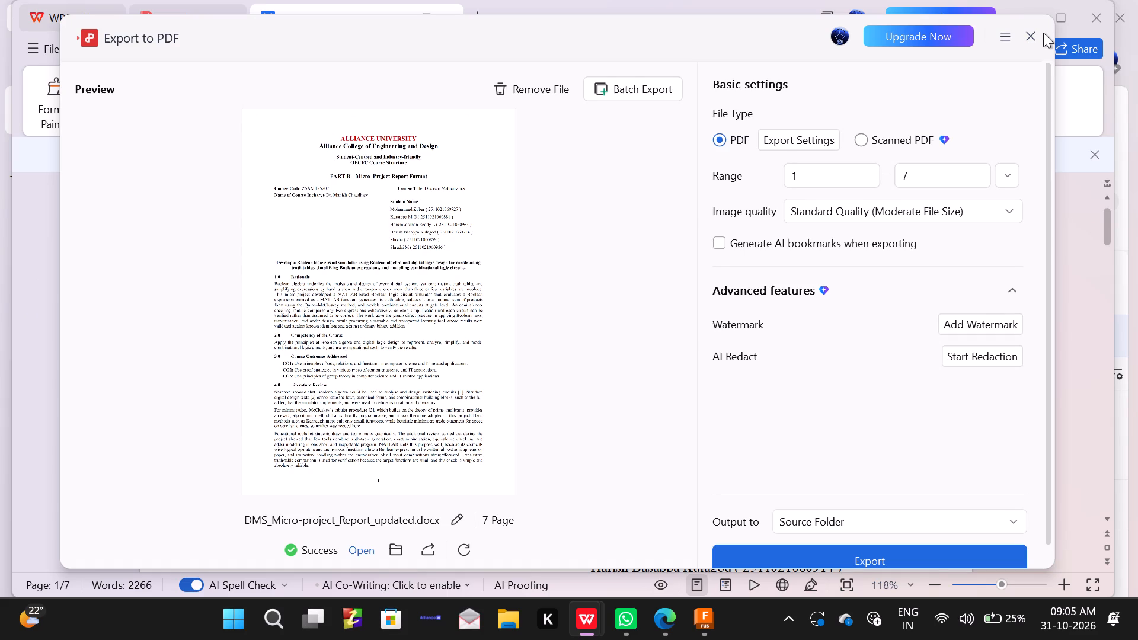
left_click(1038, 33)
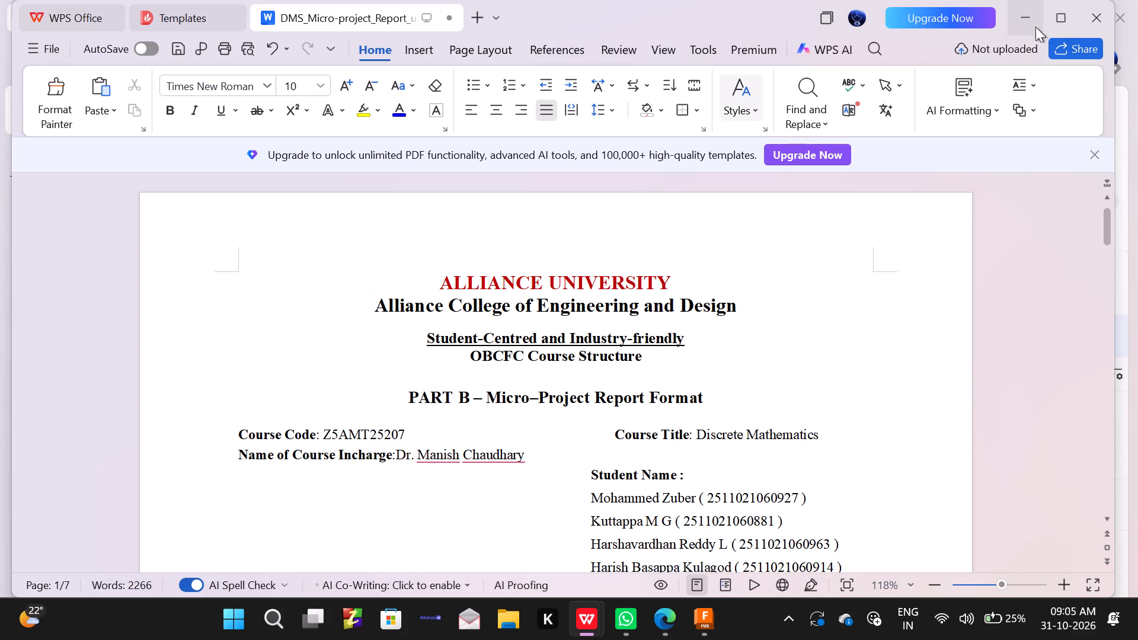
left_click(1030, 17)
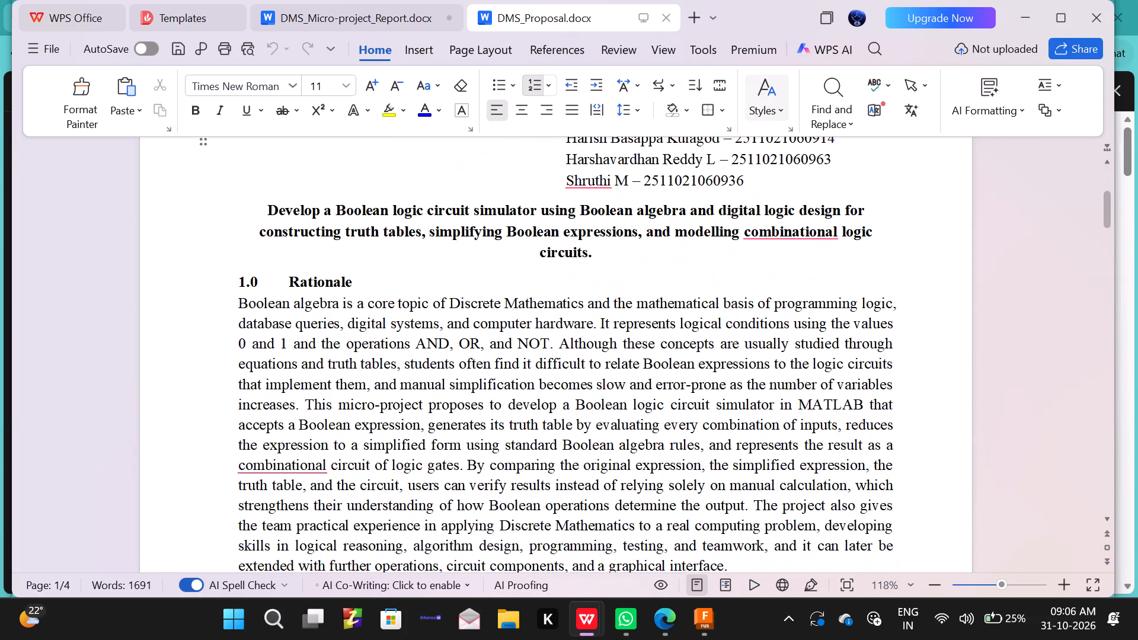
scroll(657, 337, "down", 2)
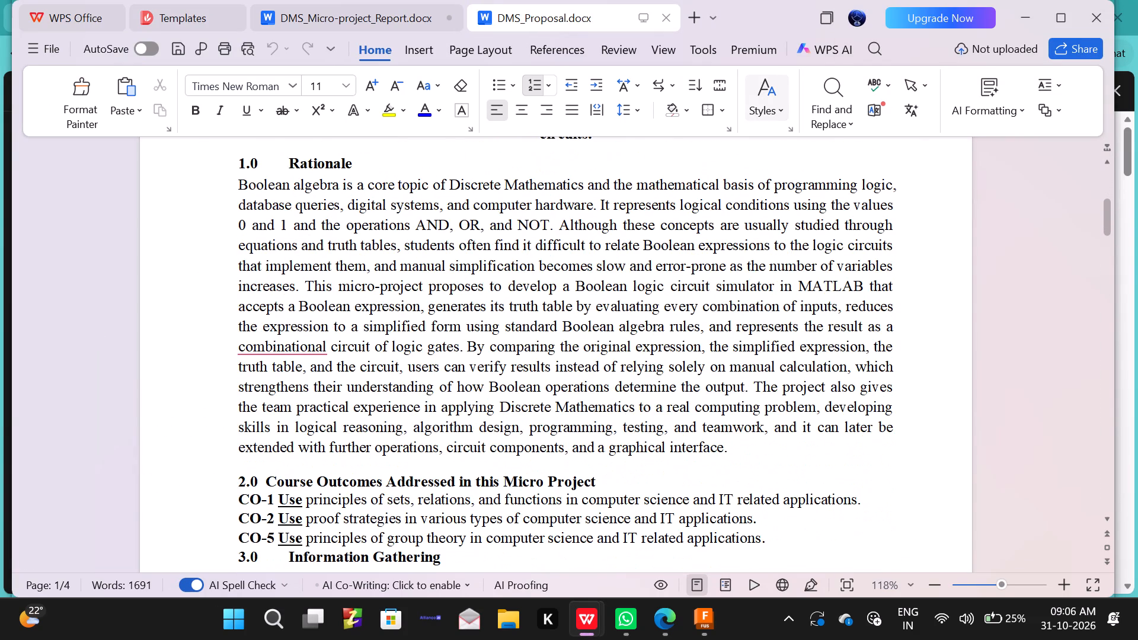
scroll(657, 337, "down", 1)
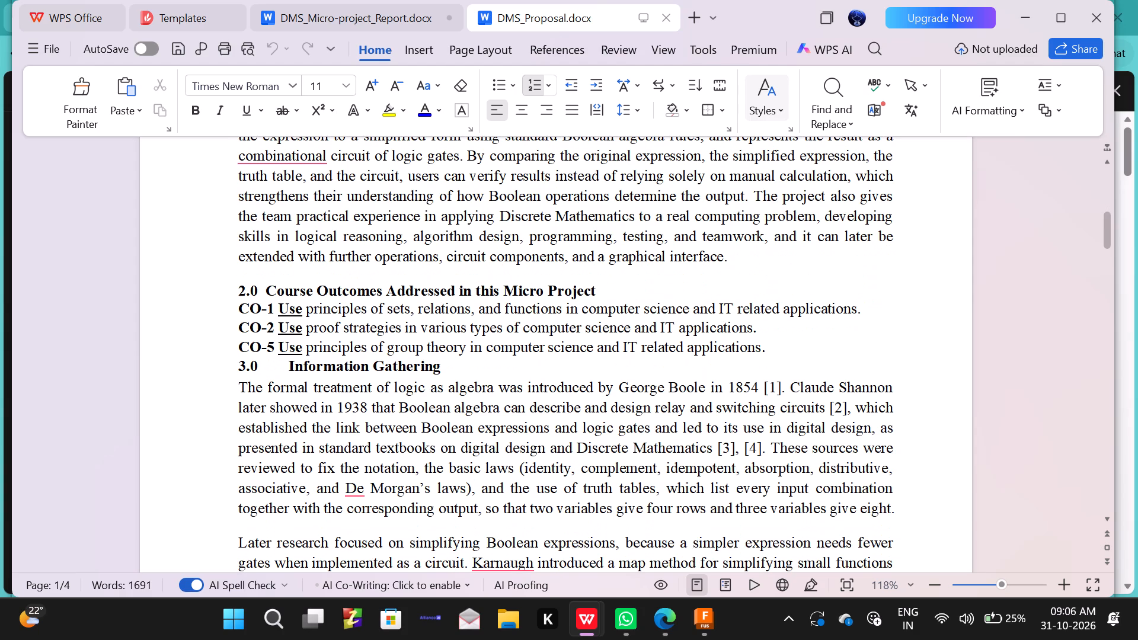
left_click(238, 361)
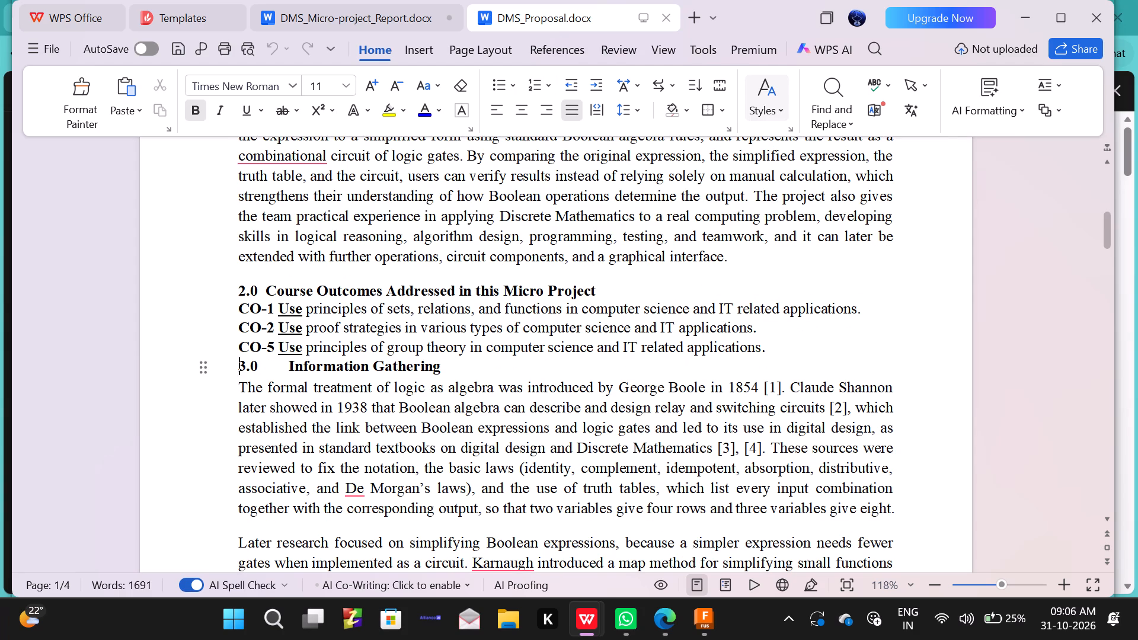
key("Return")
Delete references [4] to [12] from the proposal's 7.0 References section, keeping only [1] to [3].
scroll(238, 361, "down", 2)
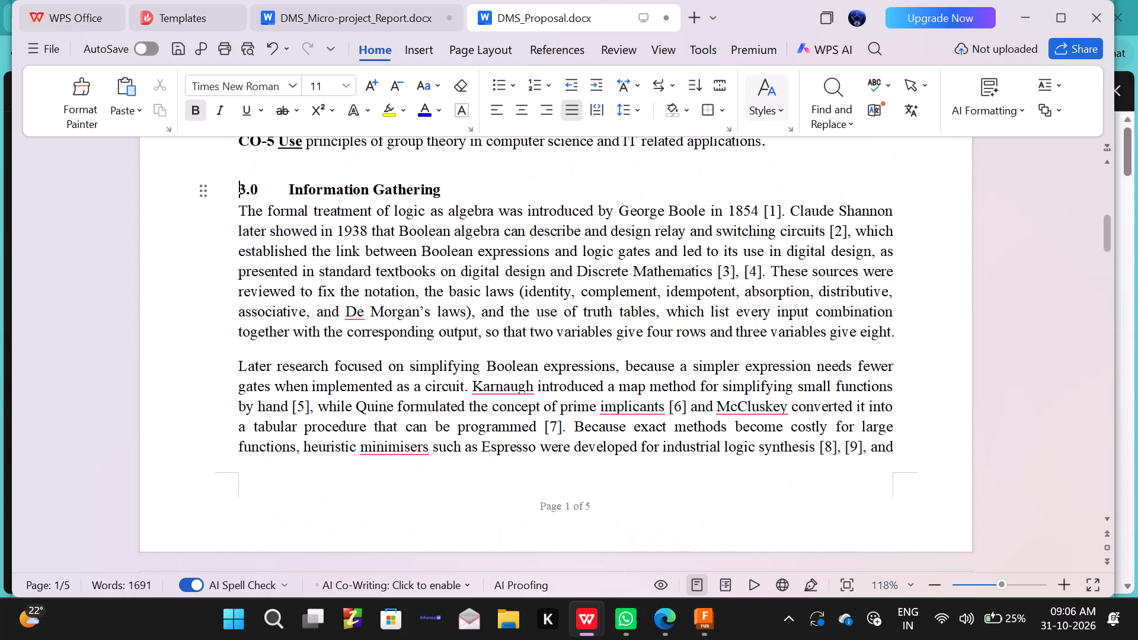
scroll(238, 361, "down", 5)
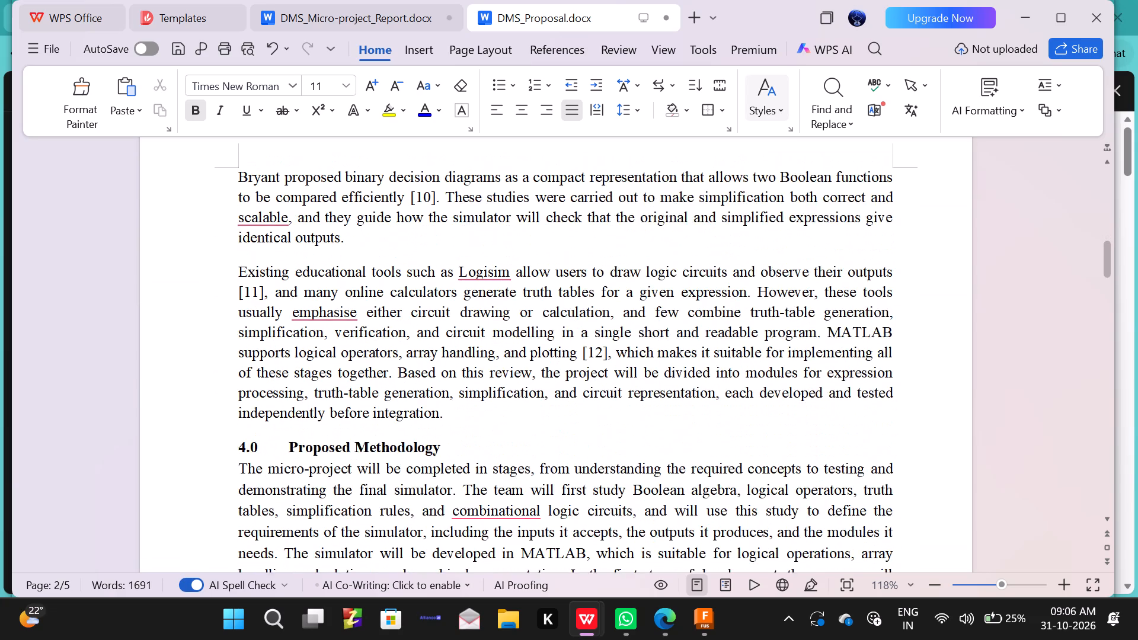
scroll(238, 361, "down", 5)
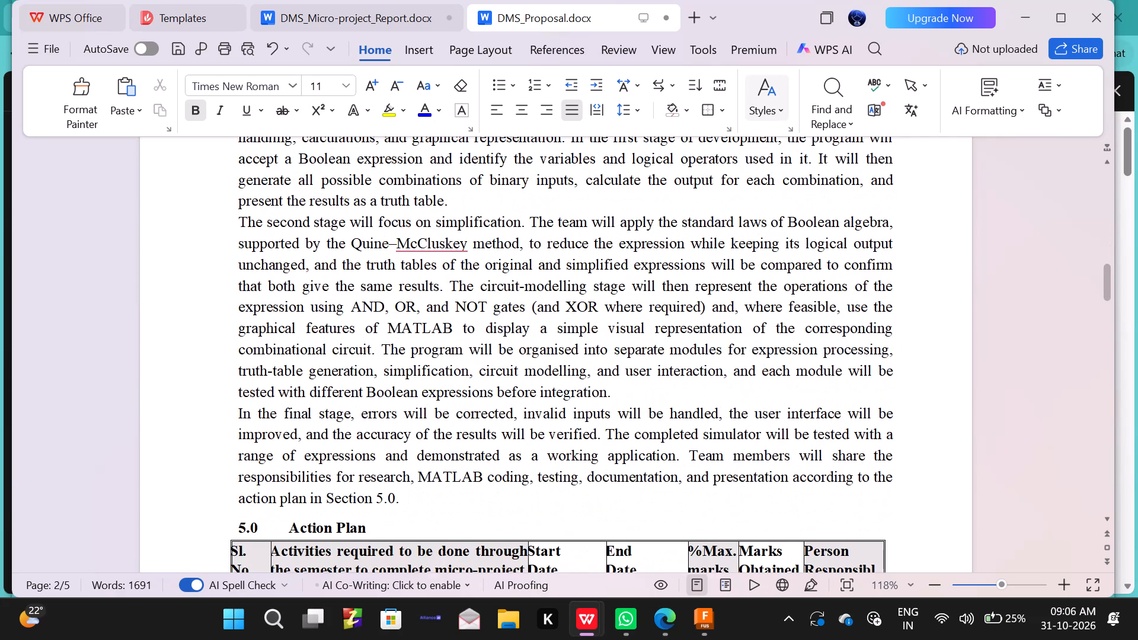
scroll(238, 361, "down", 4)
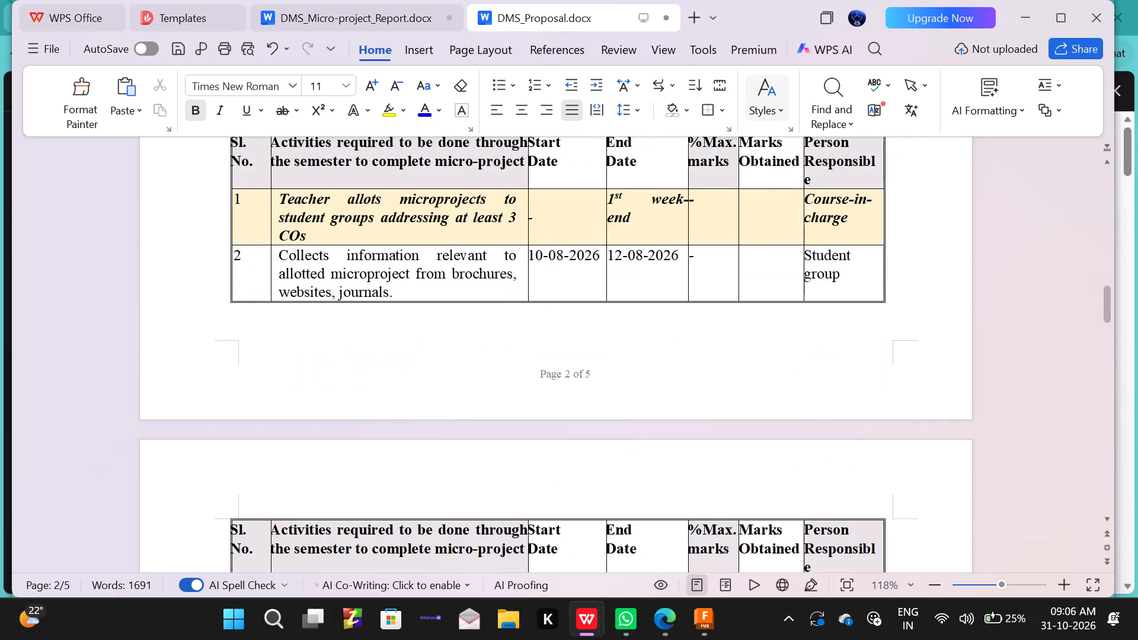
scroll(238, 361, "down", 6)
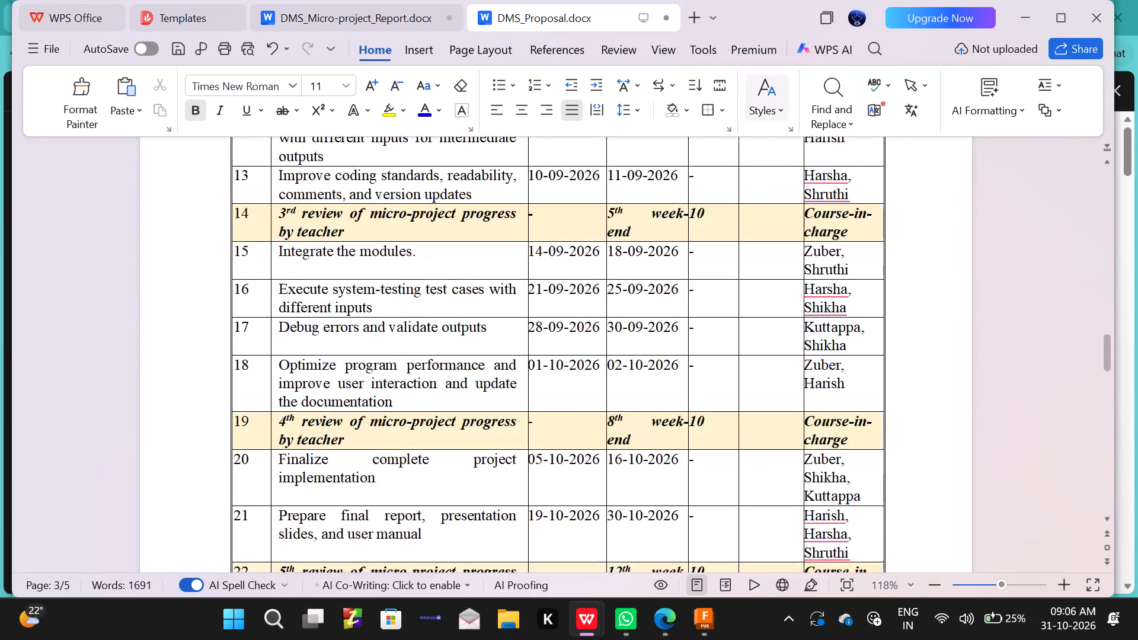
scroll(238, 361, "down", 6)
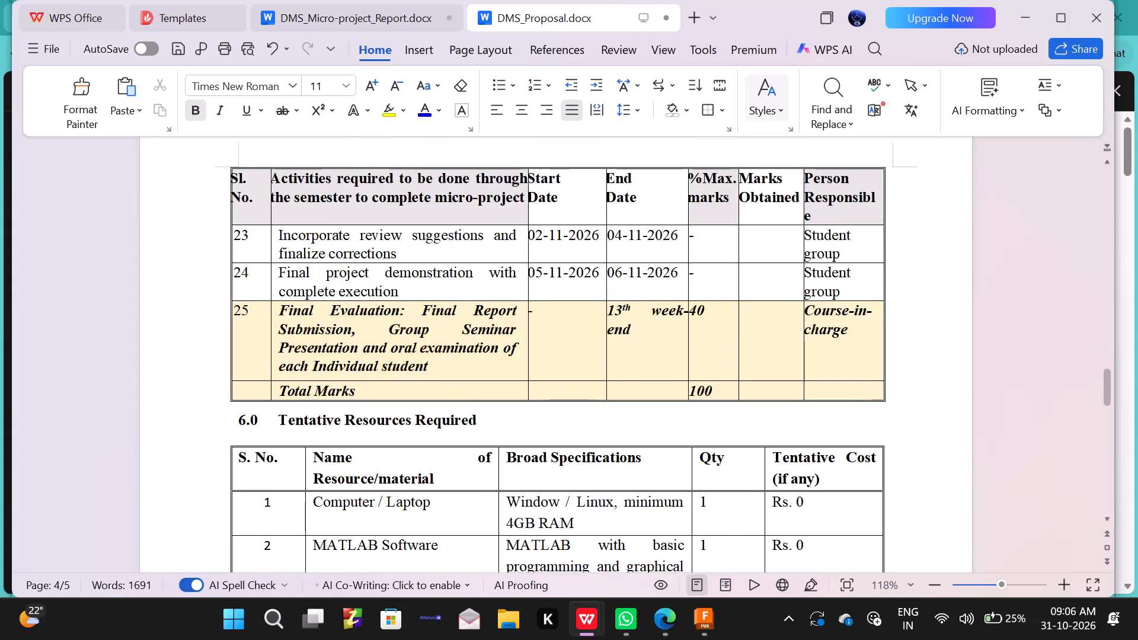
scroll(238, 361, "down", 4)
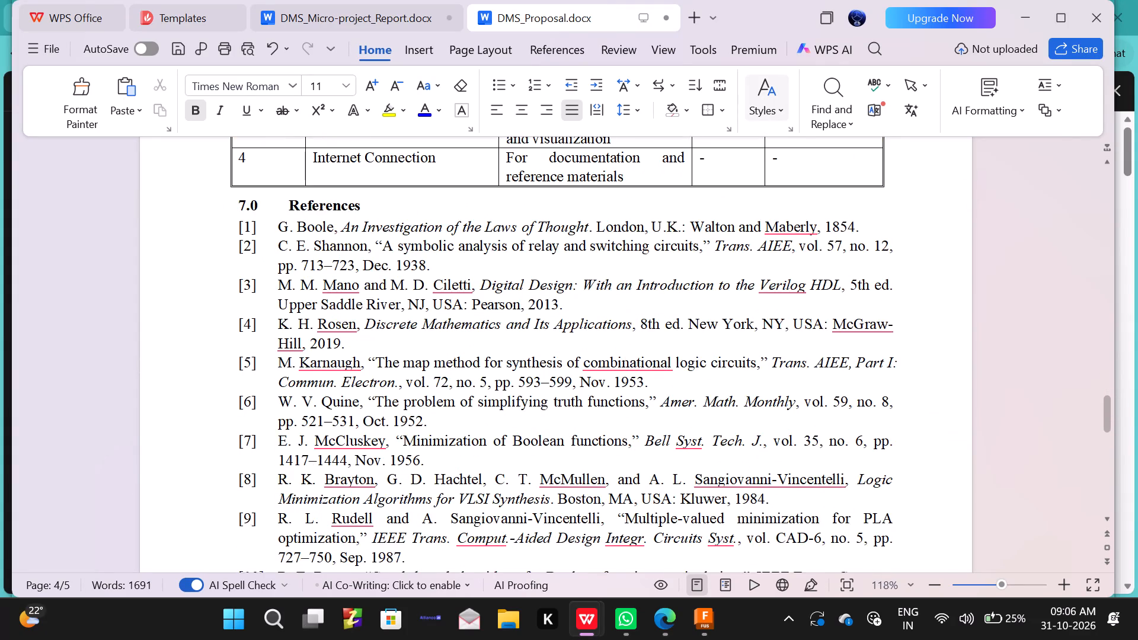
scroll(238, 361, "down", 2)
left_click_drag(415, 521, 407, 500)
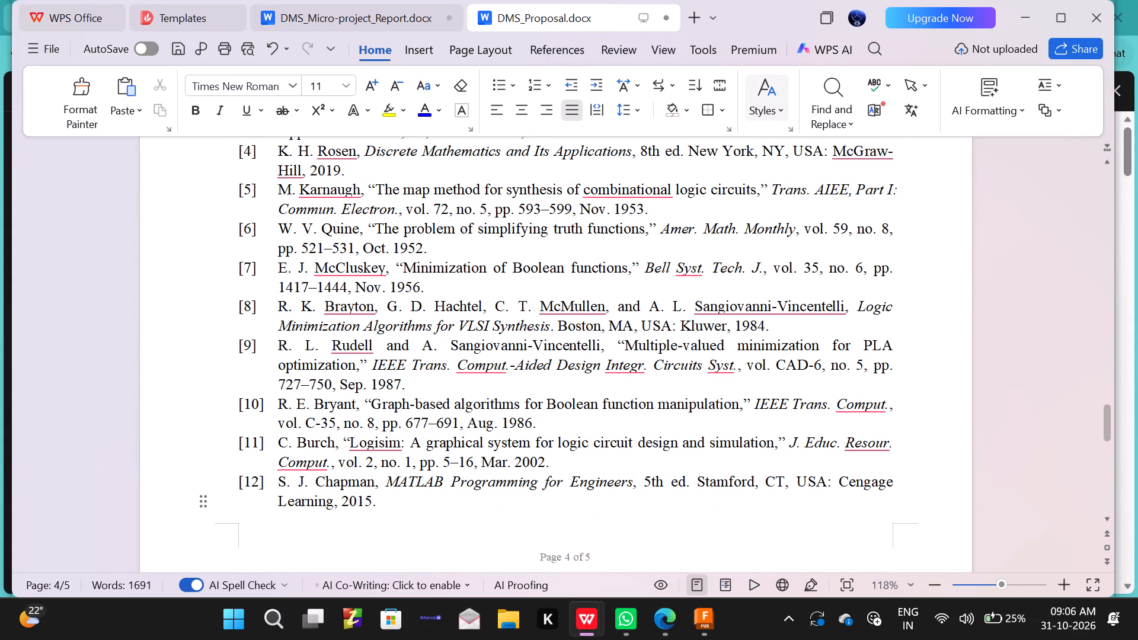
left_click_drag(407, 500, 239, 151)
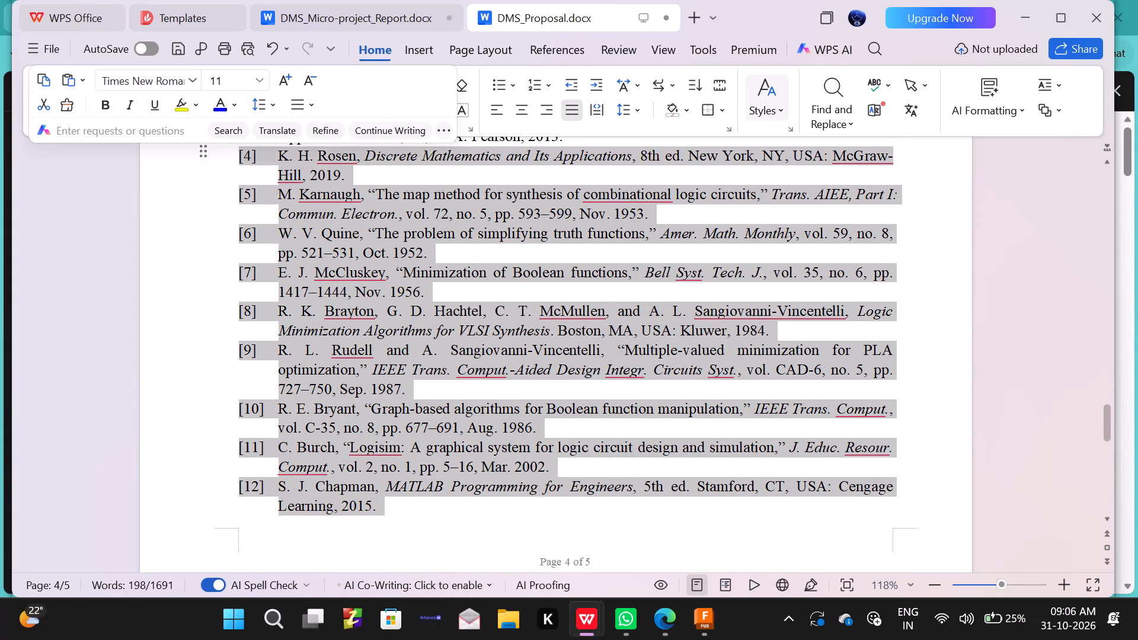
key("BackSpace")
Insert one blank line between reference [3] and the closing row of asterisks.
scroll(239, 151, "up", 3)
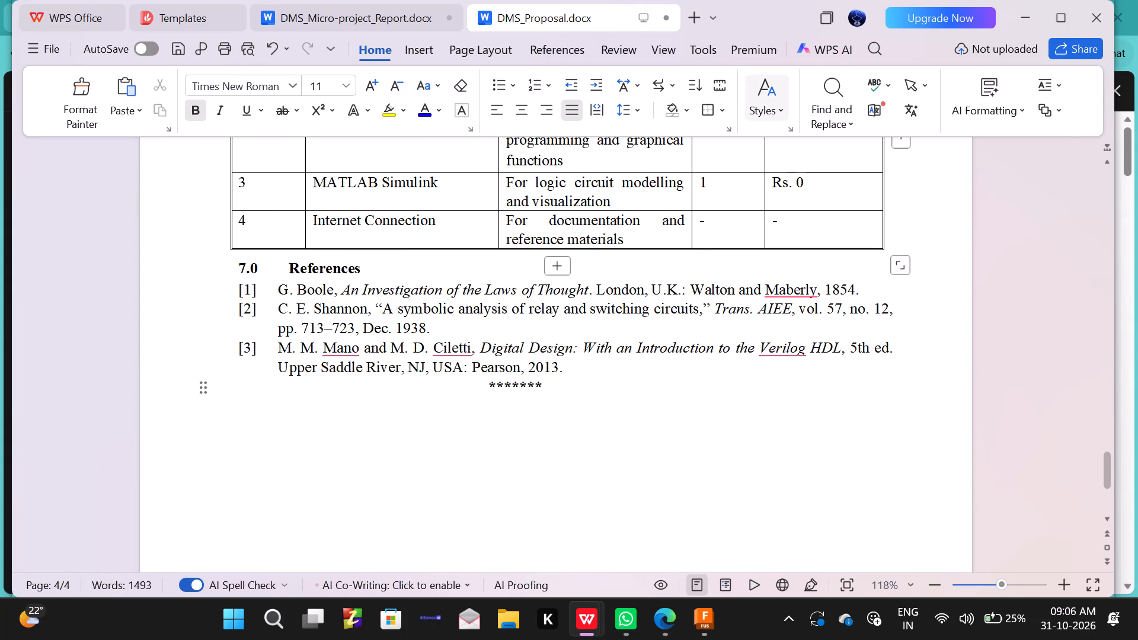
left_click(574, 371)
key("Return")
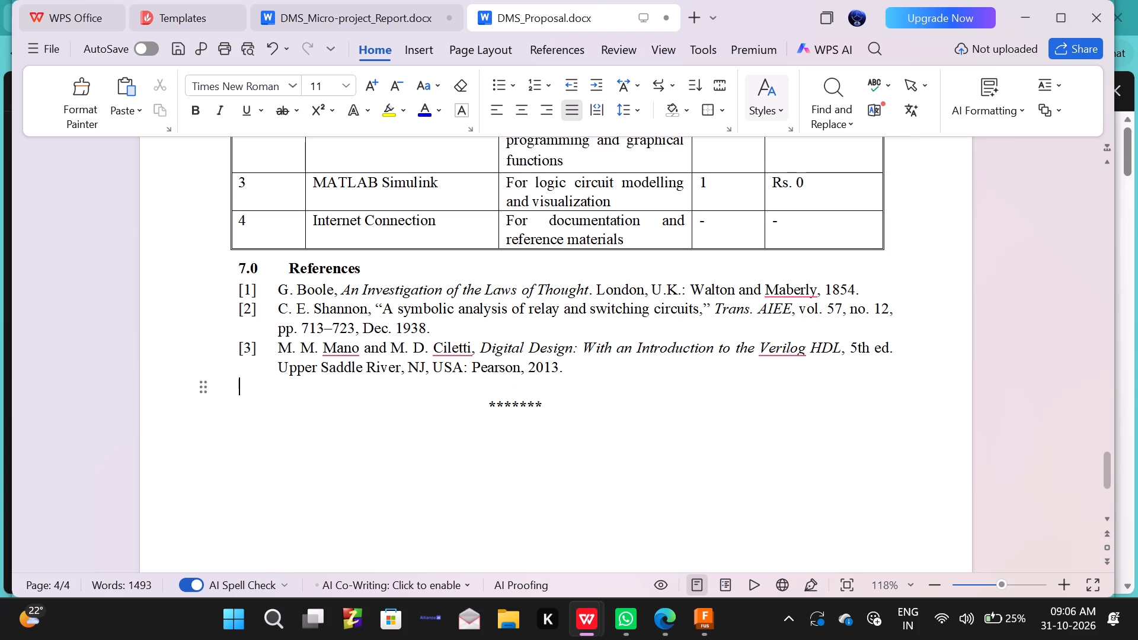
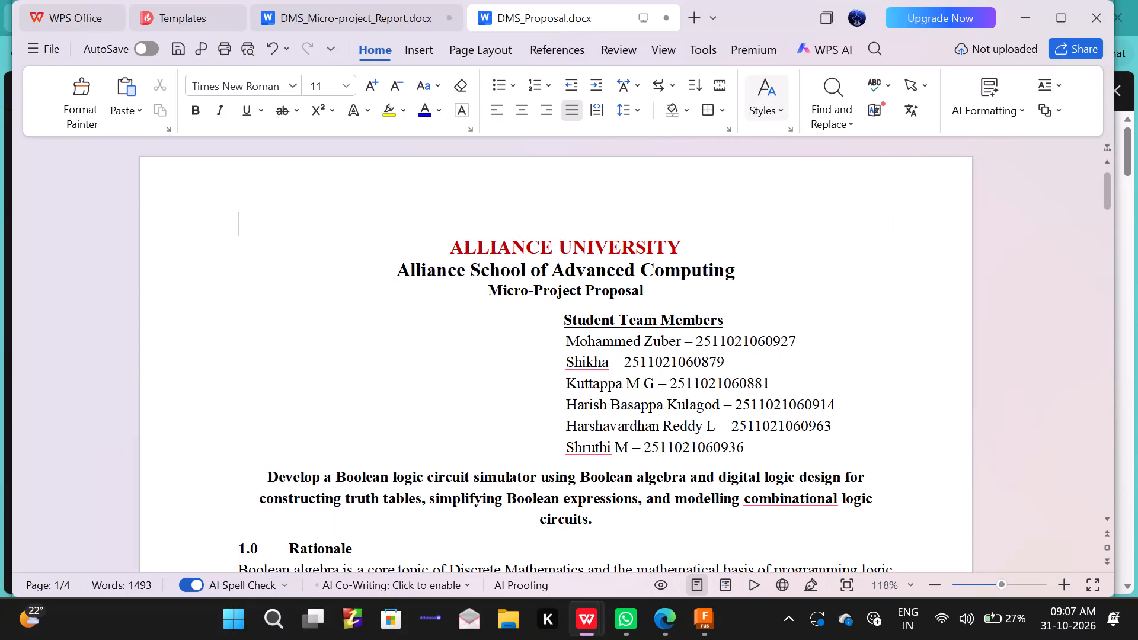
Export all 4 pages of DMS_Proposal.docx as a standard-quality PDF to its source folder, leaving the report out.
scroll(574, 371, "down", 12)
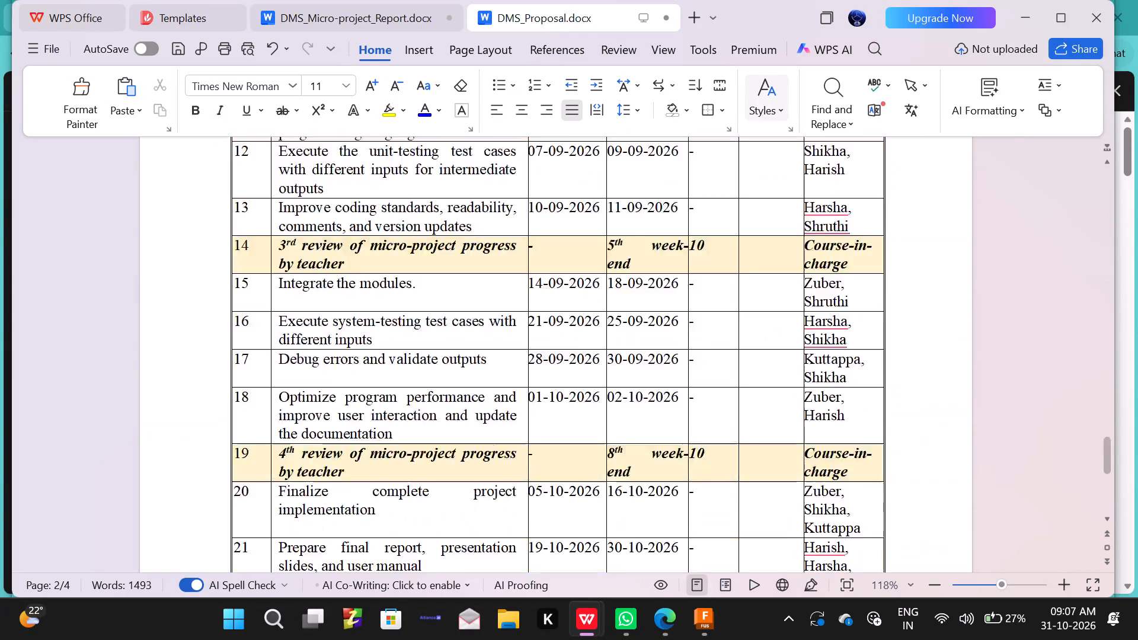
scroll(574, 371, "down", 8)
scroll(574, 371, "up", 7)
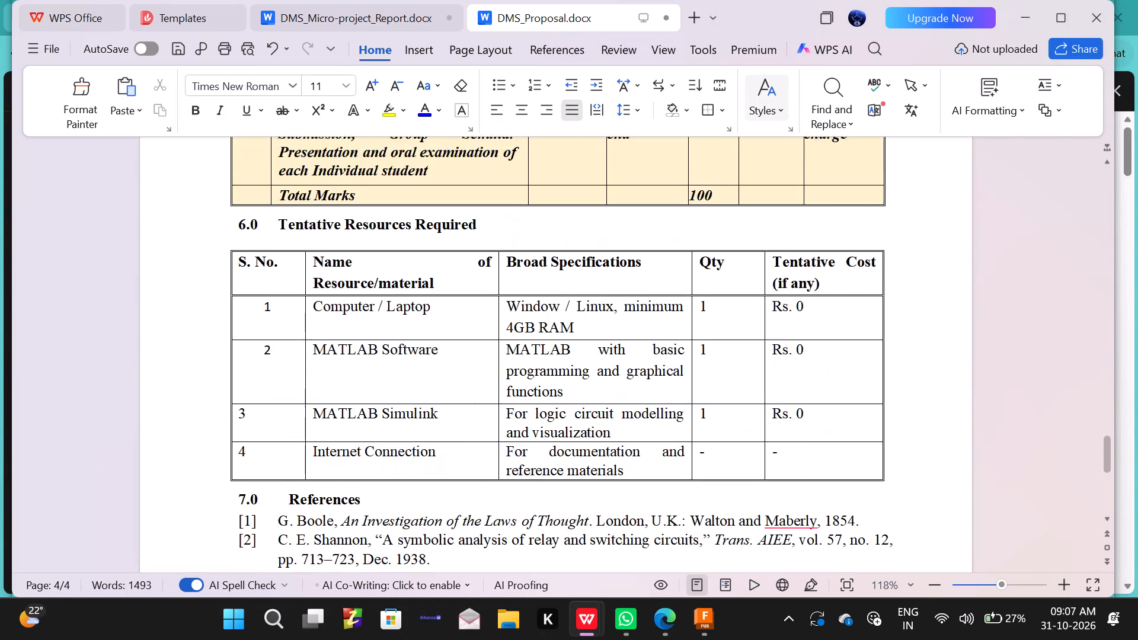
scroll(574, 371, "up", 9)
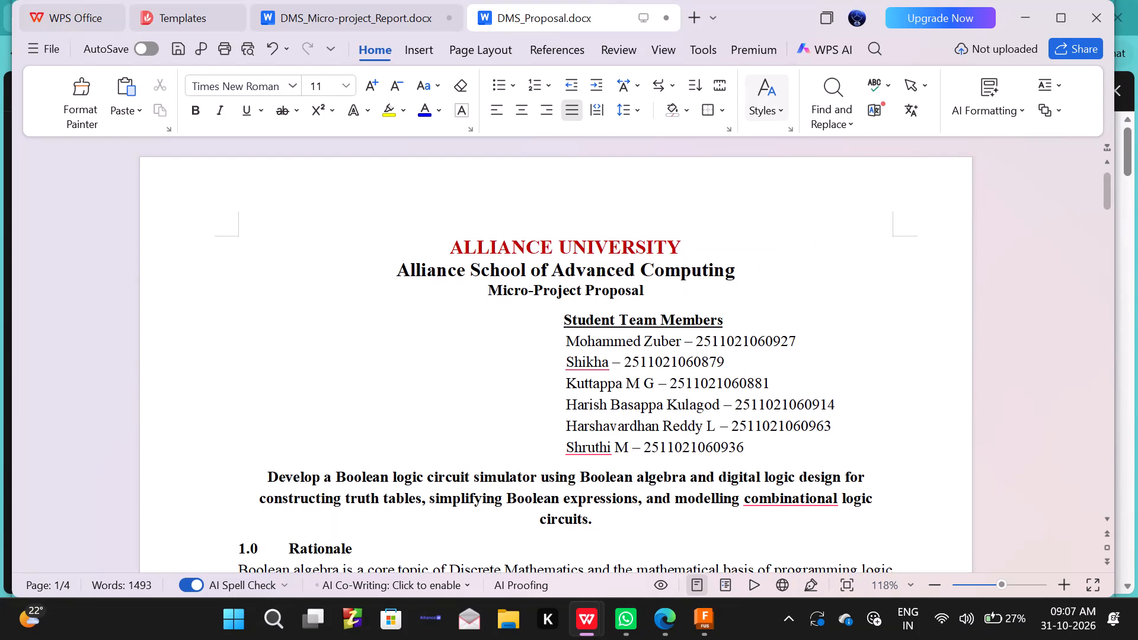
left_click(57, 51)
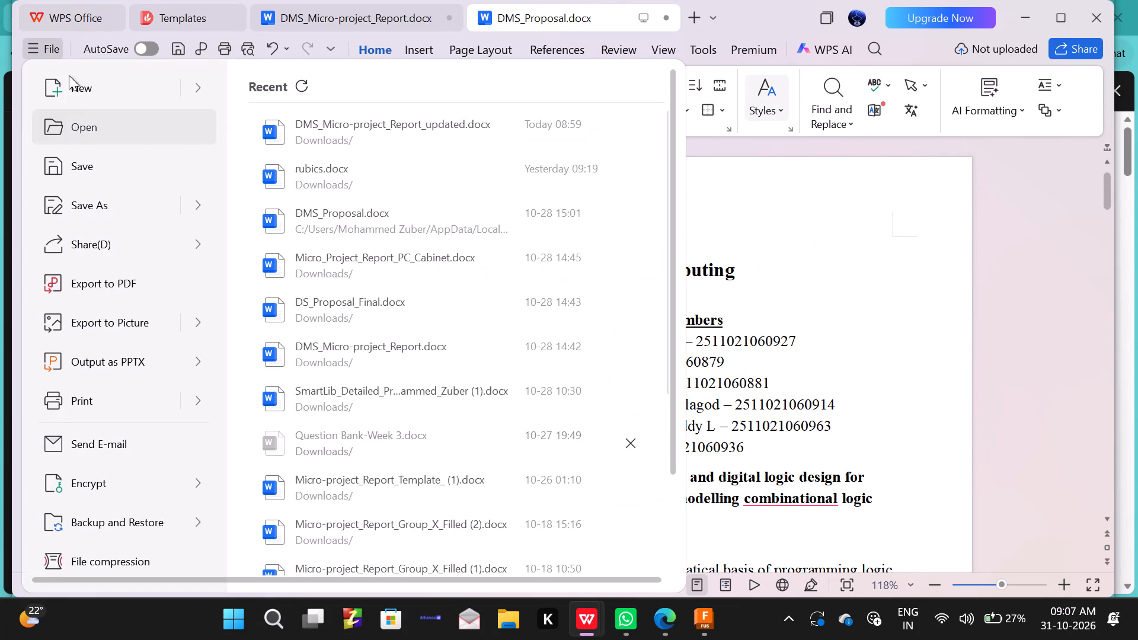
left_click(124, 285)
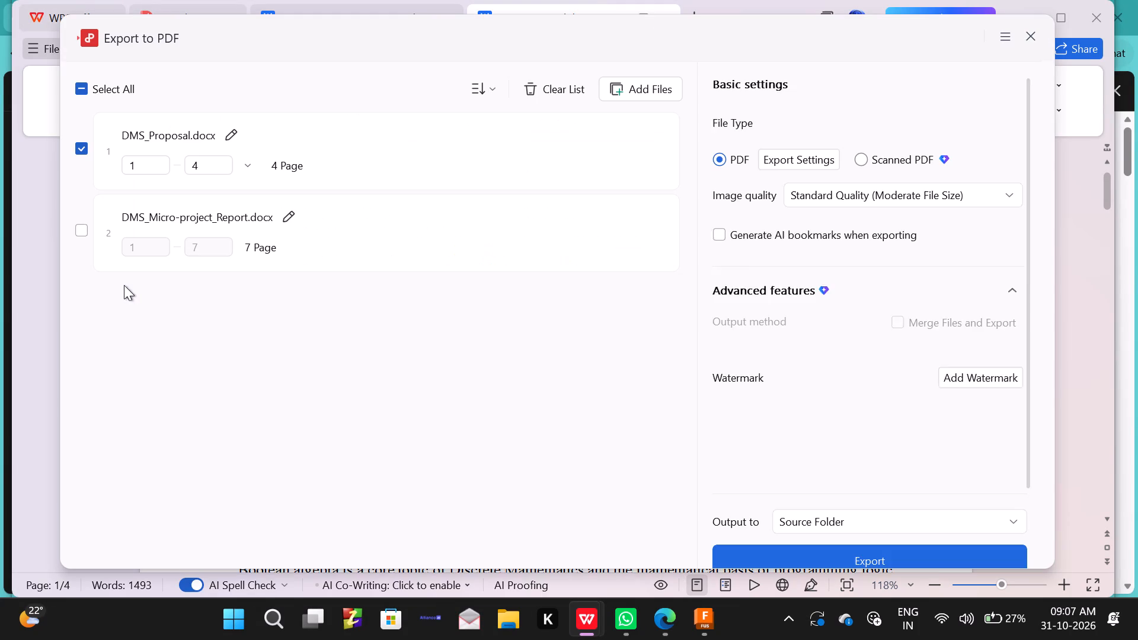
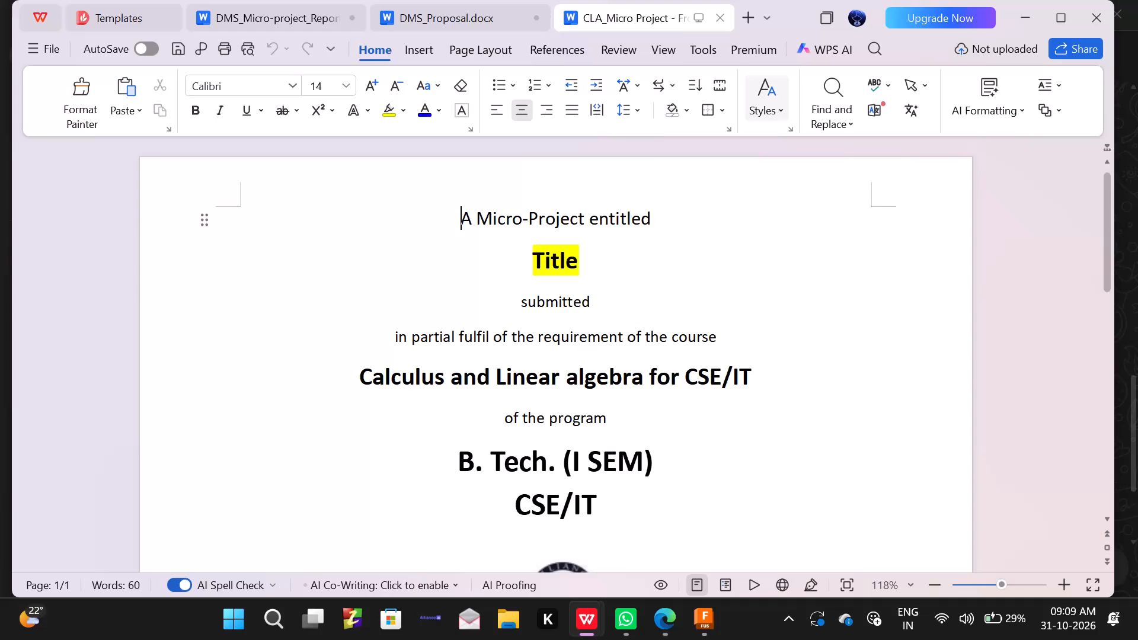
Remove the yellow highlight from the supervisor's name on the CLA micro-project cover page.
scroll(712, 388, "down", 2)
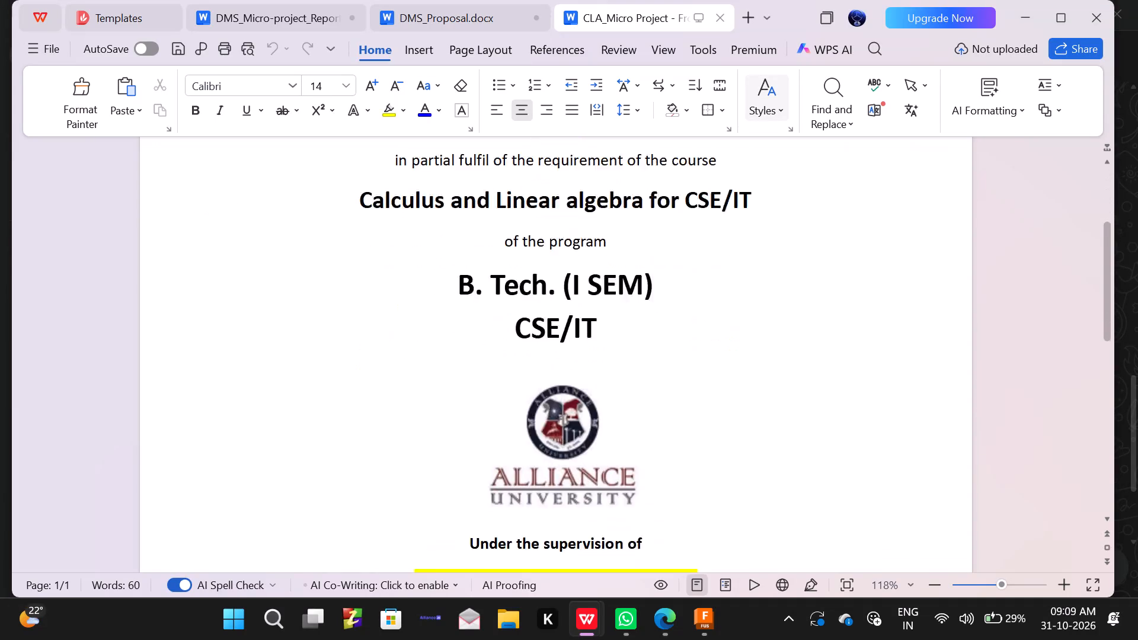
scroll(712, 388, "down", 2)
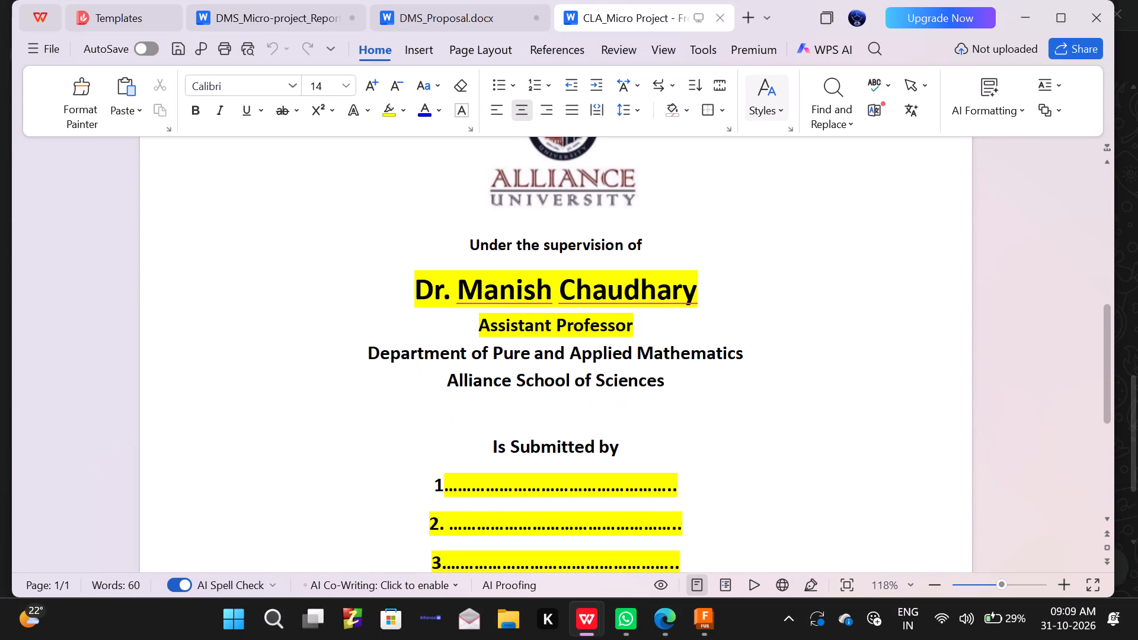
scroll(712, 388, "down", 2)
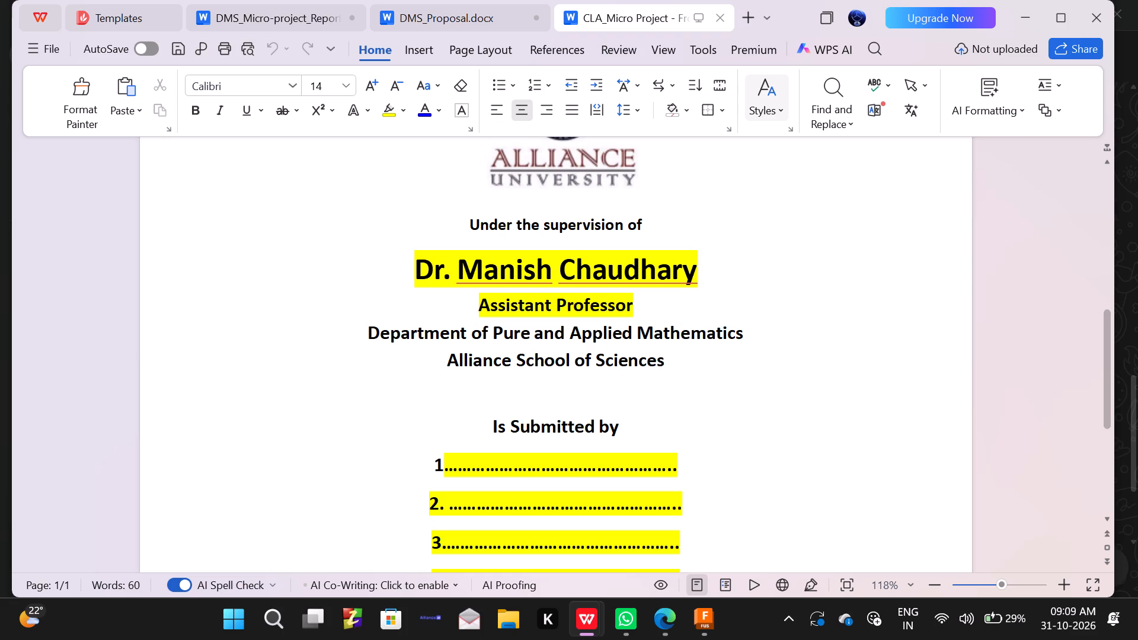
left_click_drag(423, 268, 704, 276)
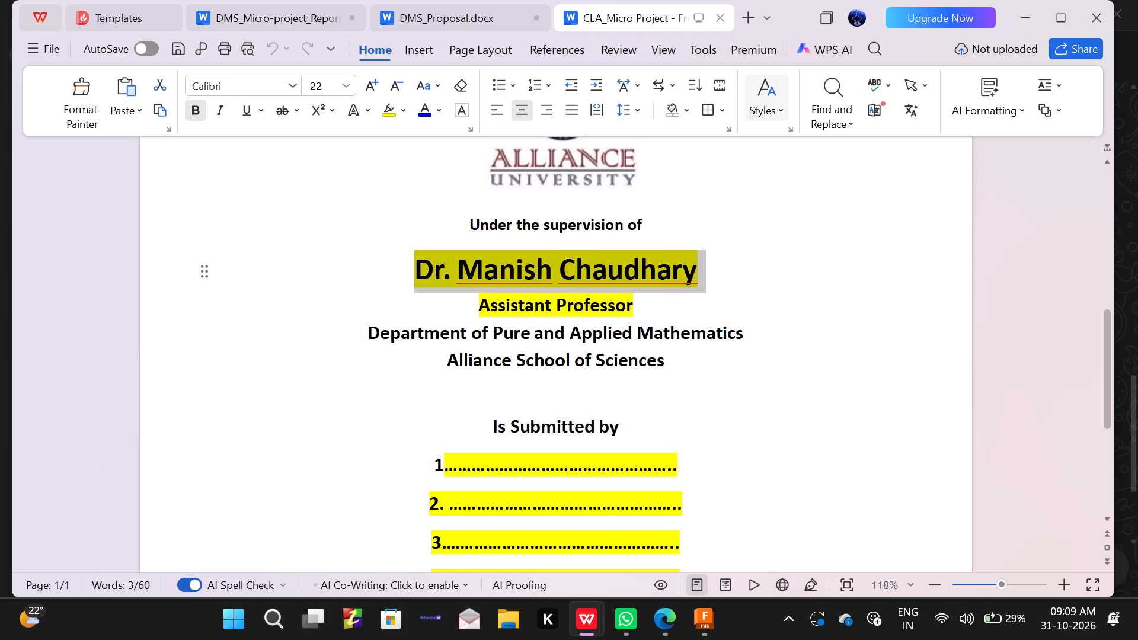
left_click_drag(704, 276, 702, 274)
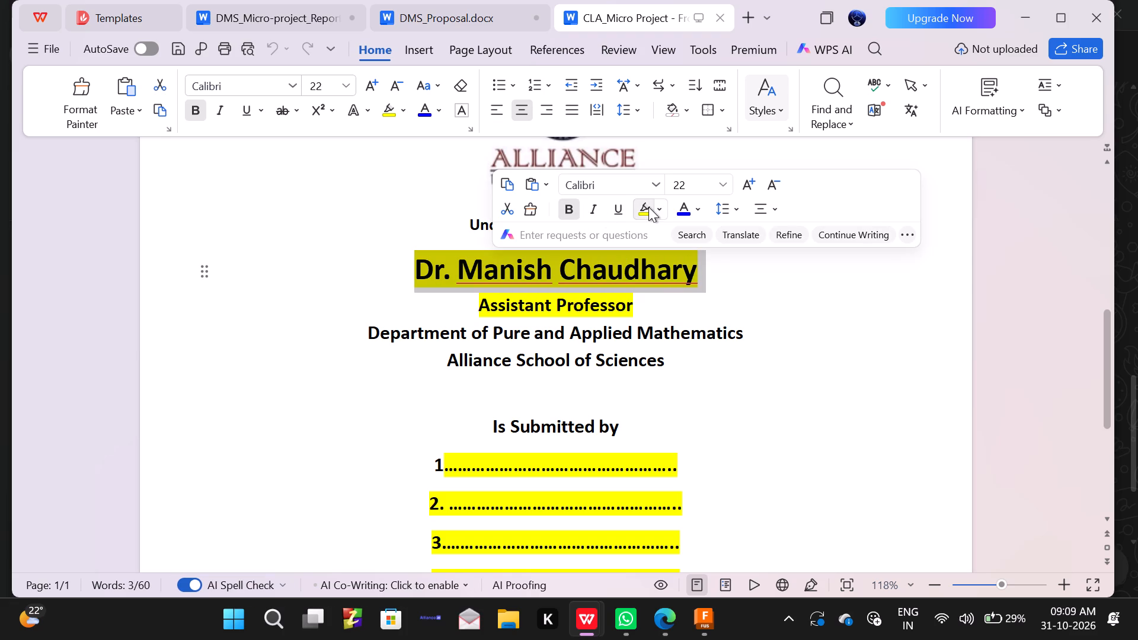
left_click(648, 207)
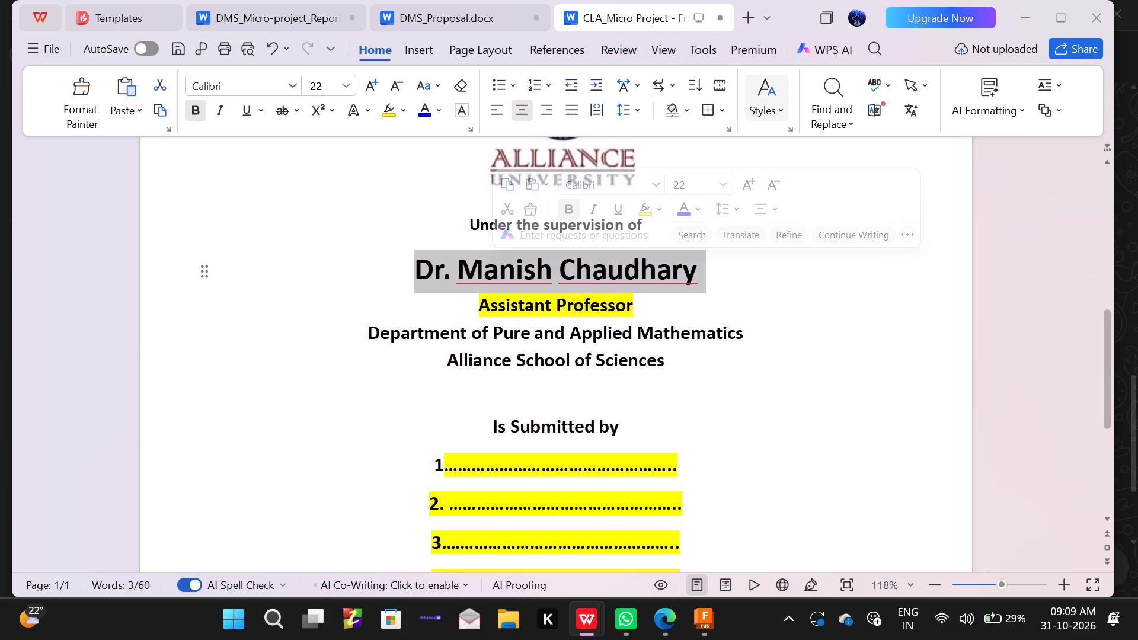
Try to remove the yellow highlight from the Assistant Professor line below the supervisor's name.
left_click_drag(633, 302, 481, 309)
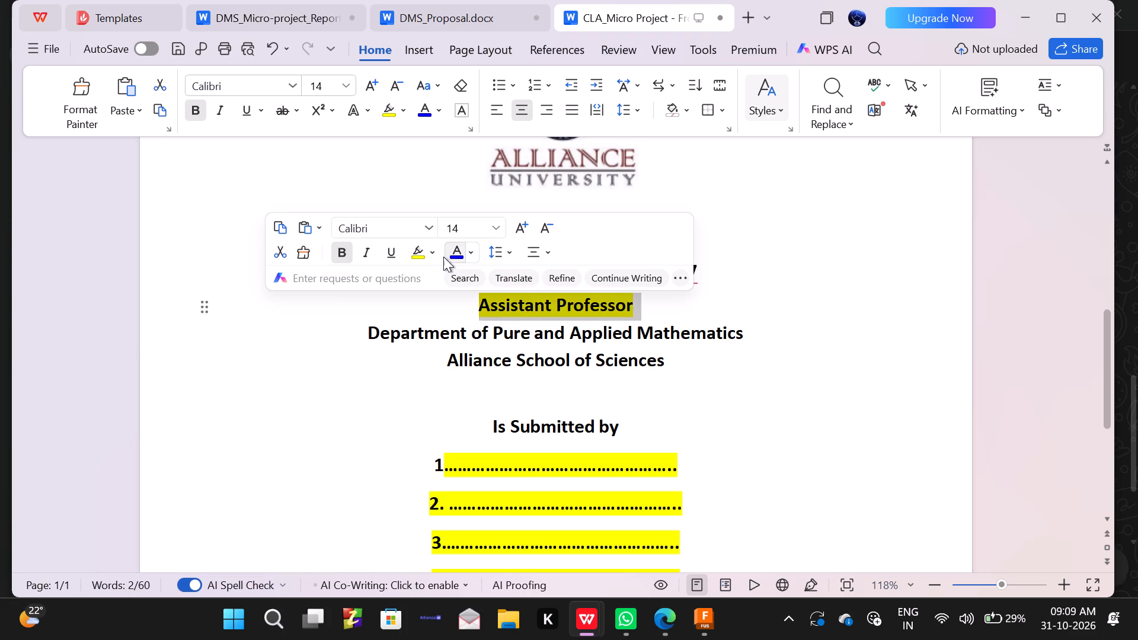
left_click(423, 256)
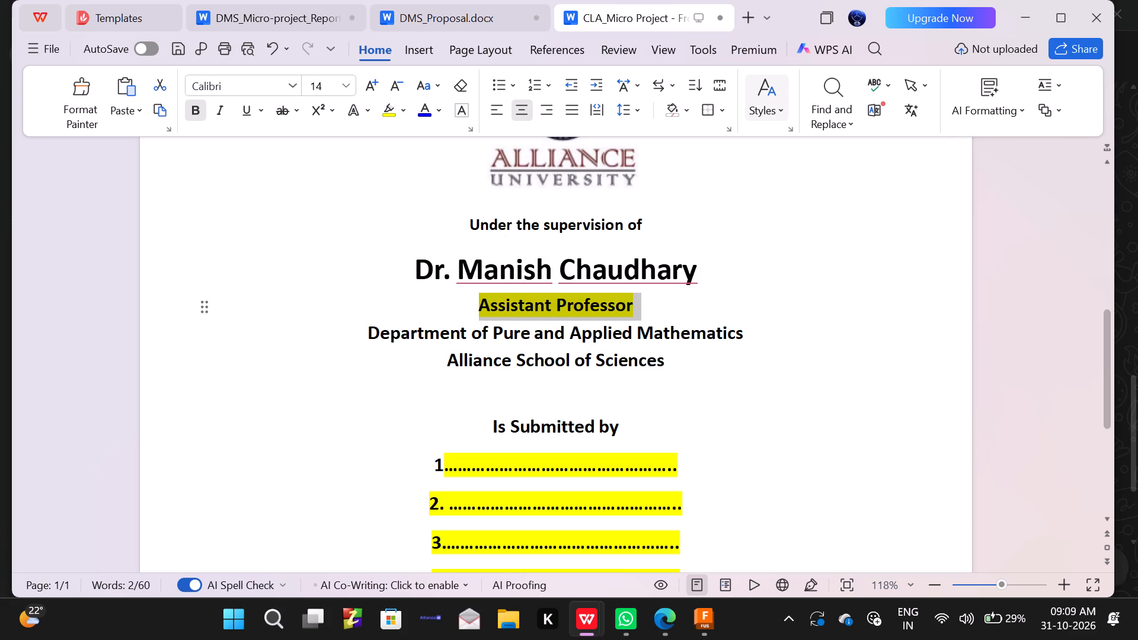
Remove the yellow highlight from dotted lines 1 and 2 under Is Submitted by.
left_click_drag(443, 463, 698, 488)
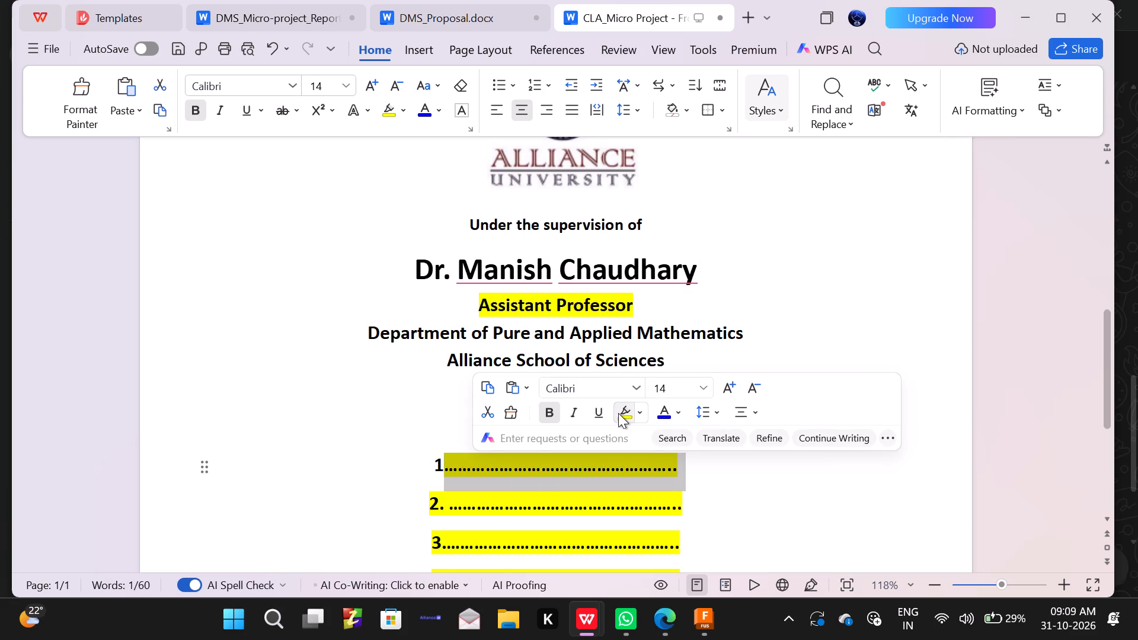
left_click(620, 414)
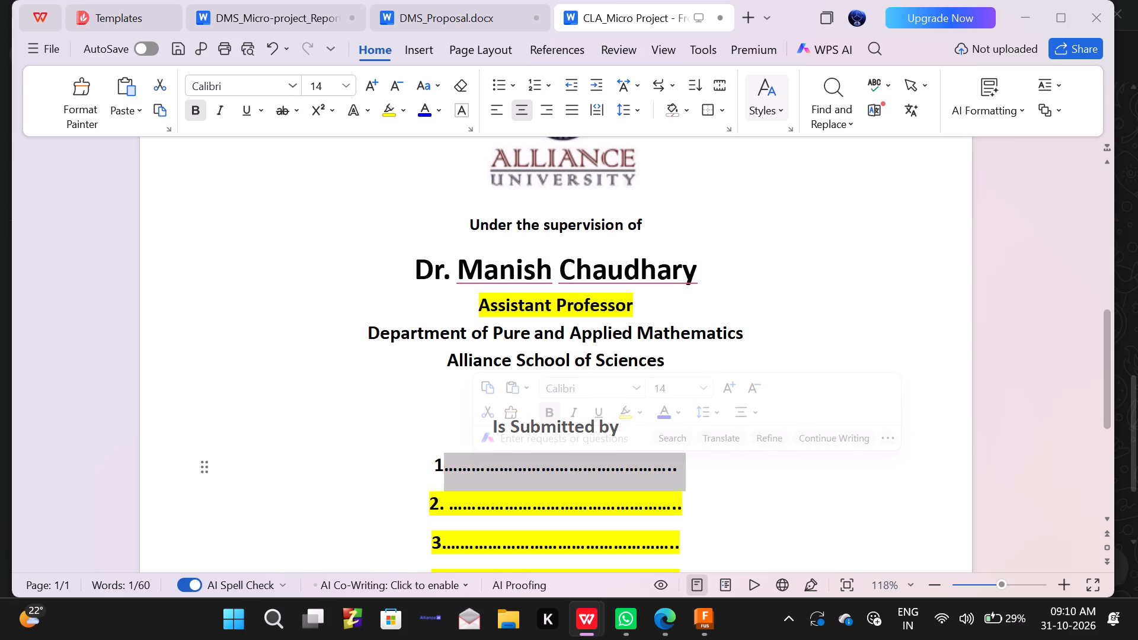
left_click_drag(682, 508, 426, 503)
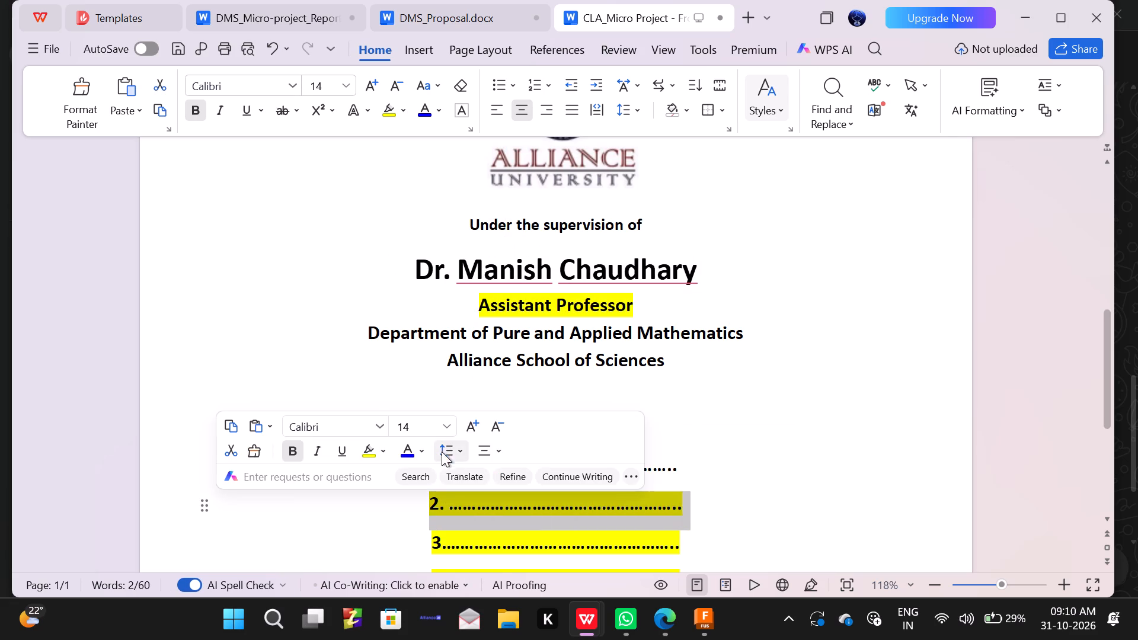
Remove the yellow highlighting from the numbered submitter lines 2 to 5 under "Is Submitted by" on the CLA_Micro Project front page.
left_click(369, 451)
scroll(369, 451, "down", 1)
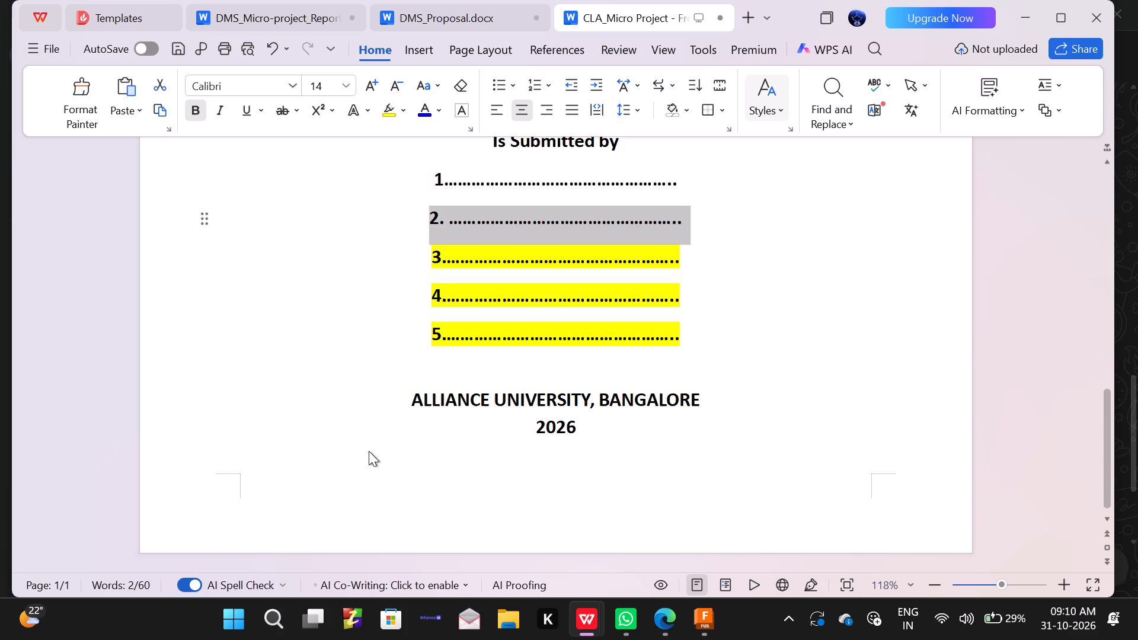
left_click_drag(428, 254, 679, 344)
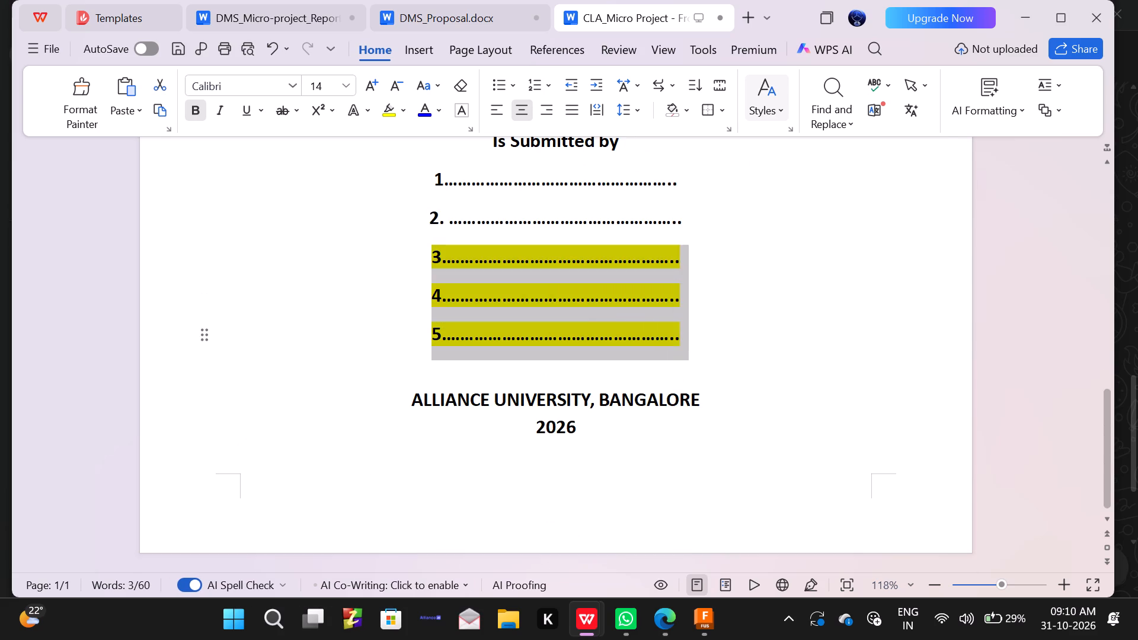
left_click_drag(679, 344, 686, 342)
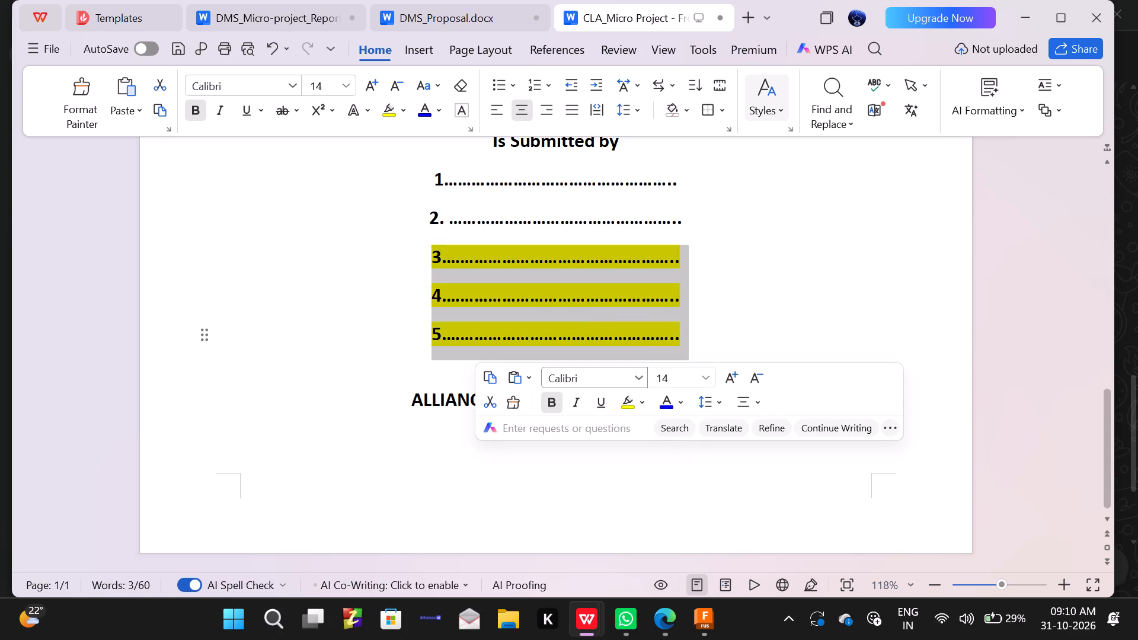
Remove the yellow highlighting from the numbered submitter lines 3 to 5 under "Is Submitted by".
left_click(622, 406)
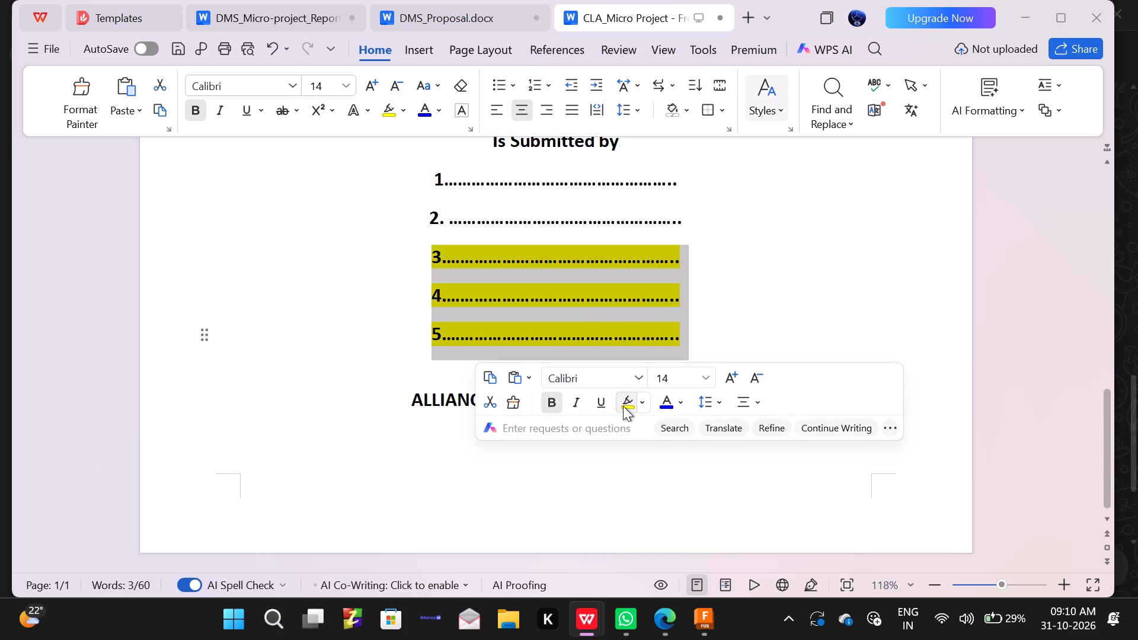
left_click(625, 404)
left_click(768, 215)
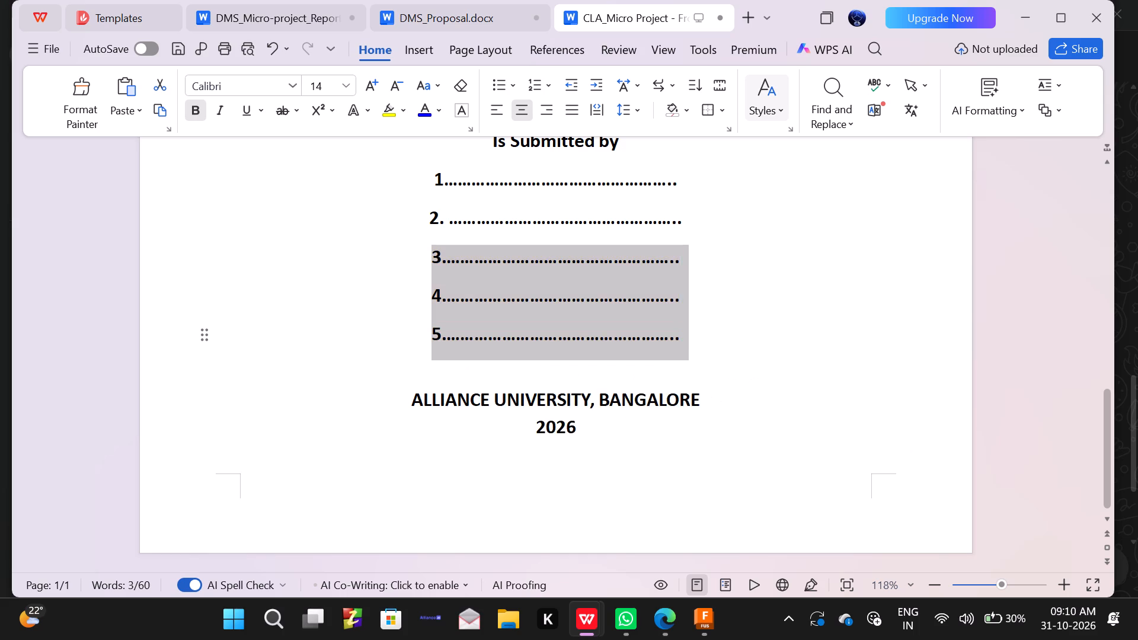
Remove the yellow highlighting from the "Assistant Professor" line below the supervisor's name.
scroll(768, 215, "up", 4)
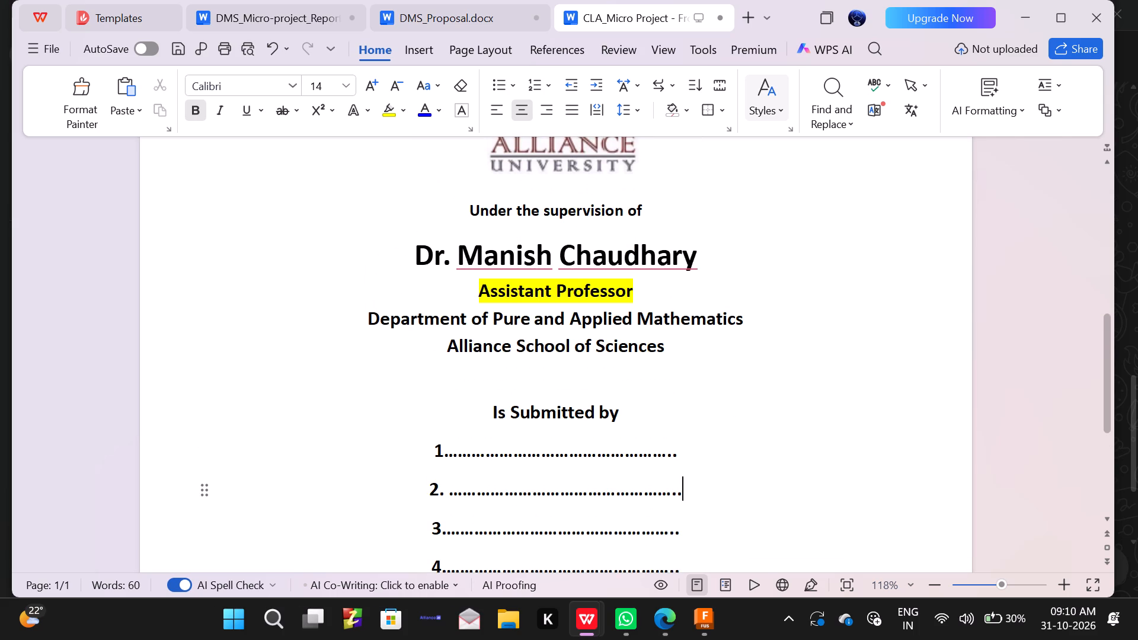
left_click_drag(636, 287, 473, 285)
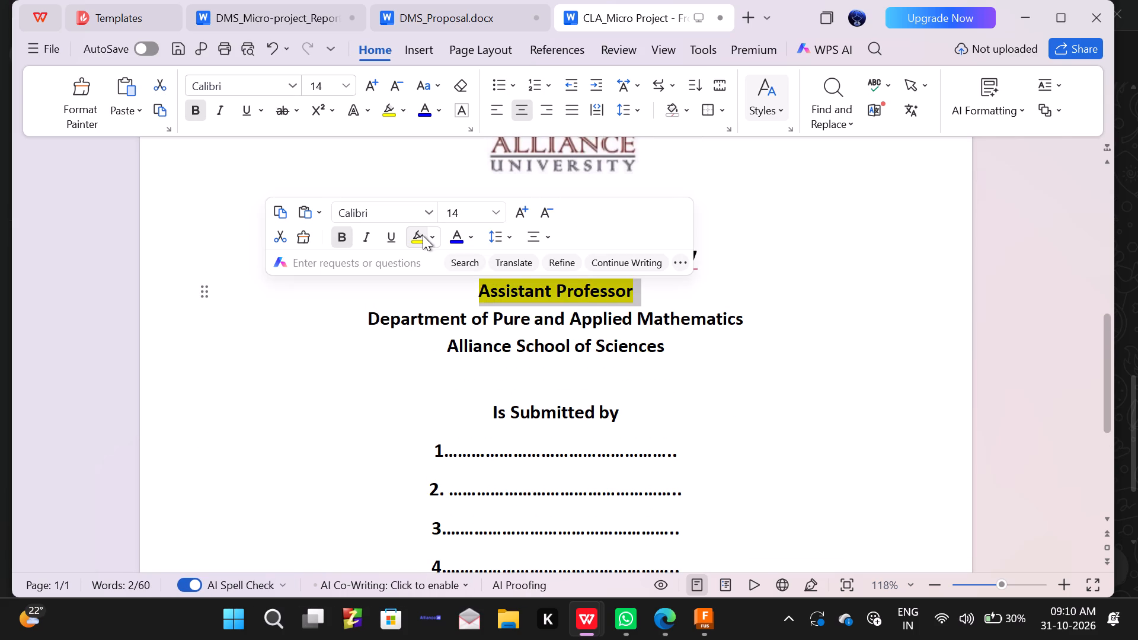
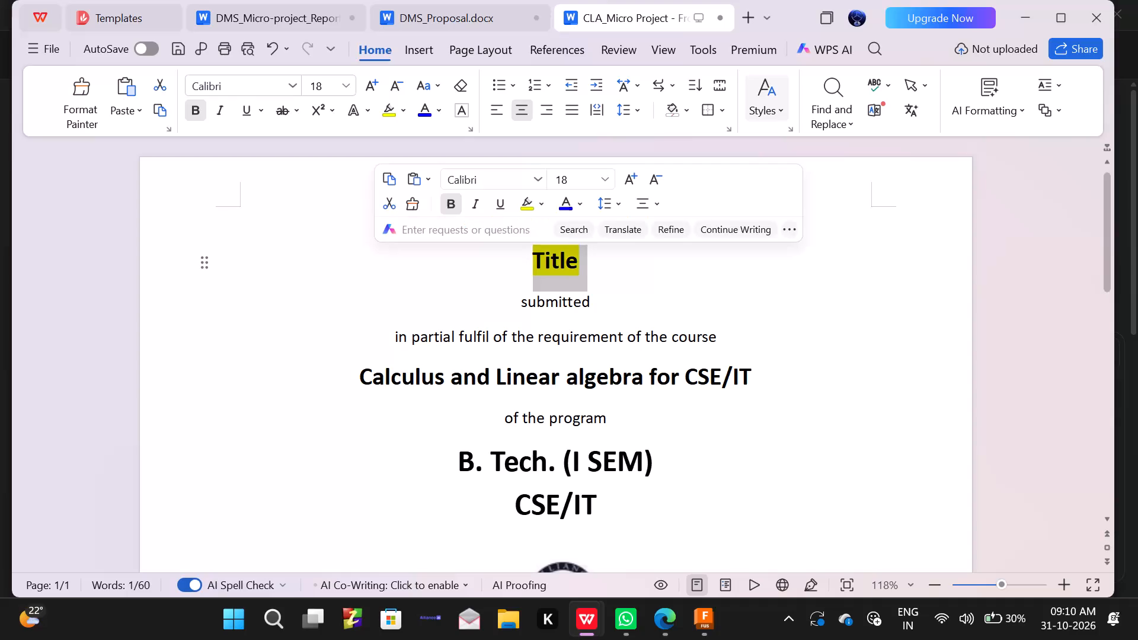
Delete the highlighted "Title" placeholder on the CLA front page and open two blank lines above "submitted" in its place.
key("BackSpace")
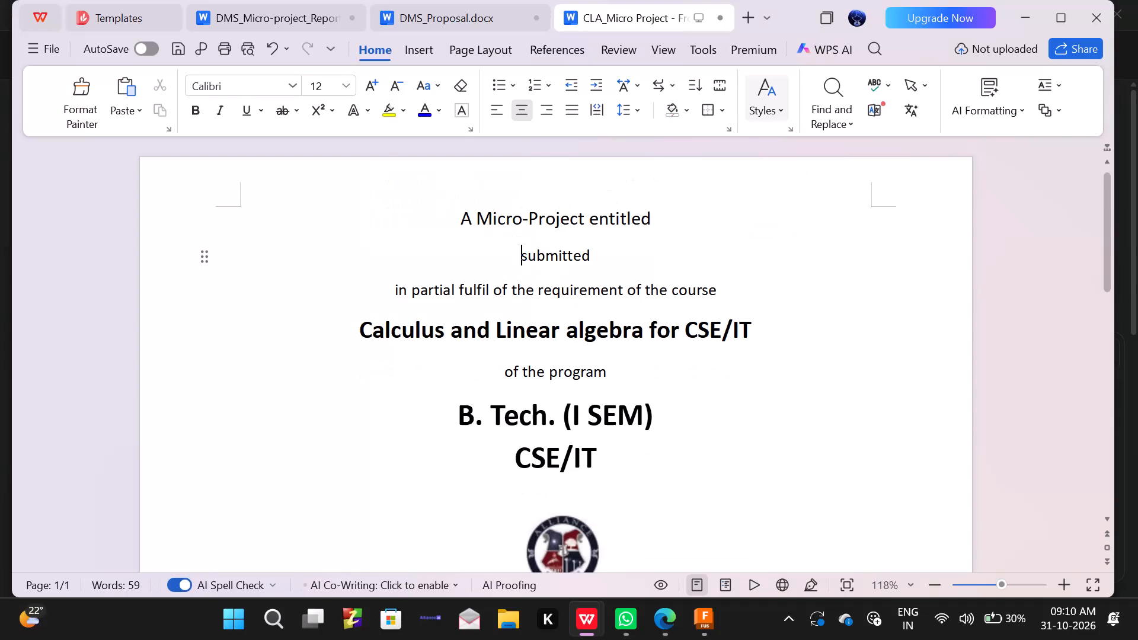
key("Return")
key("shift+Return")
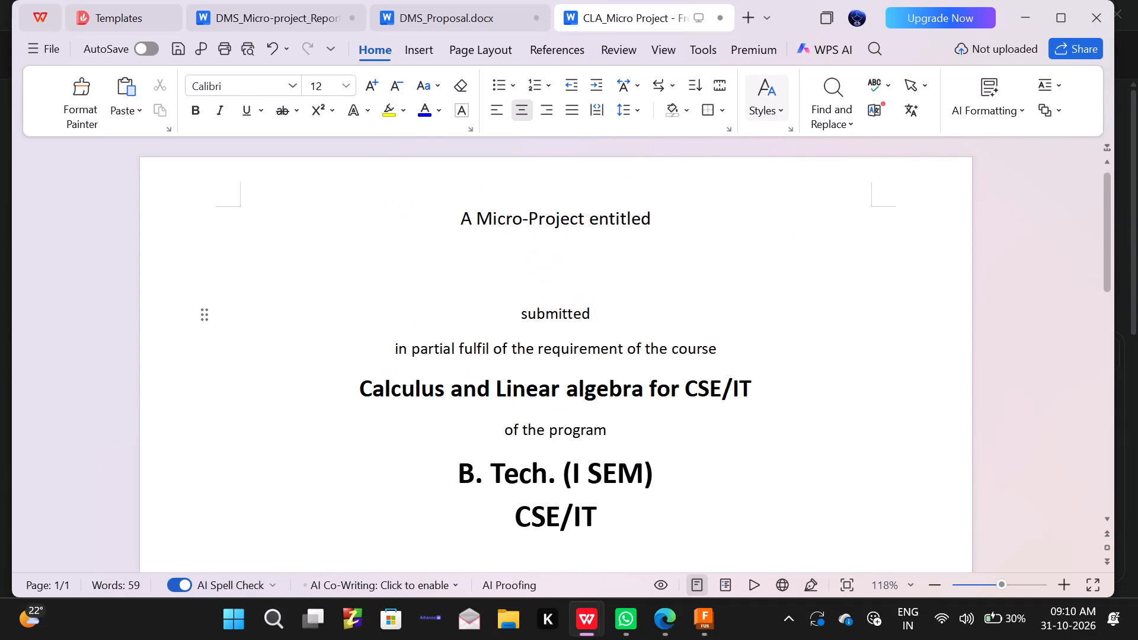
left_click(515, 258)
Copy the full bold project title, "Develop a Boolean logic circuit simulator…", from DMS_Proposal.docx and return to the CLA_Micro Project front page.
left_click(429, 7)
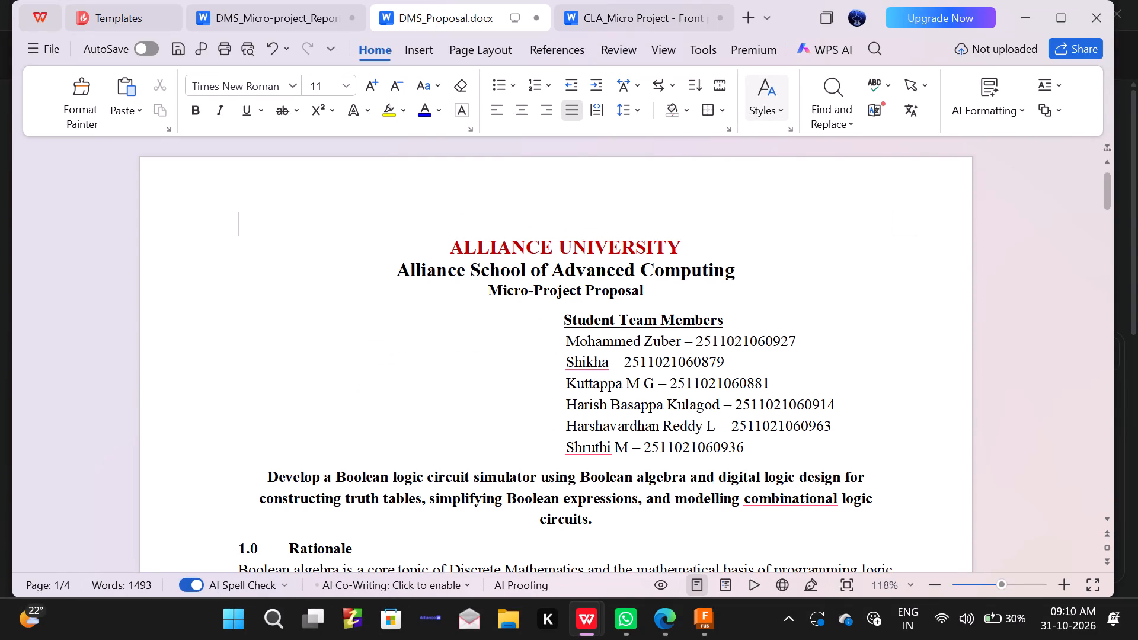
left_click_drag(268, 475, 618, 517)
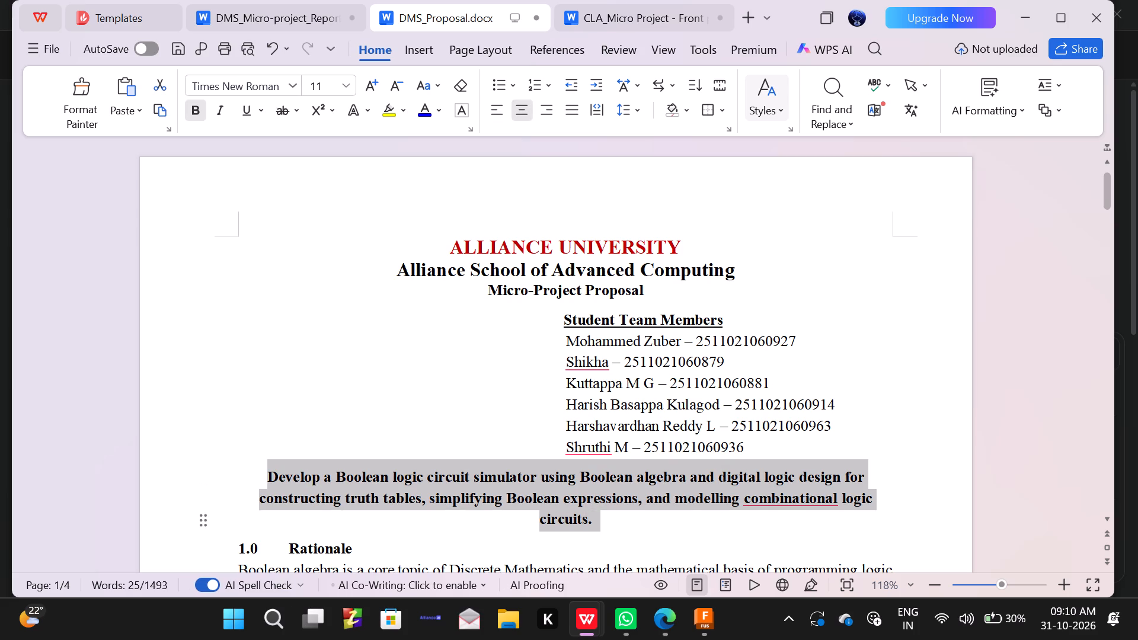
key("ctrl+c")
left_click(486, 539)
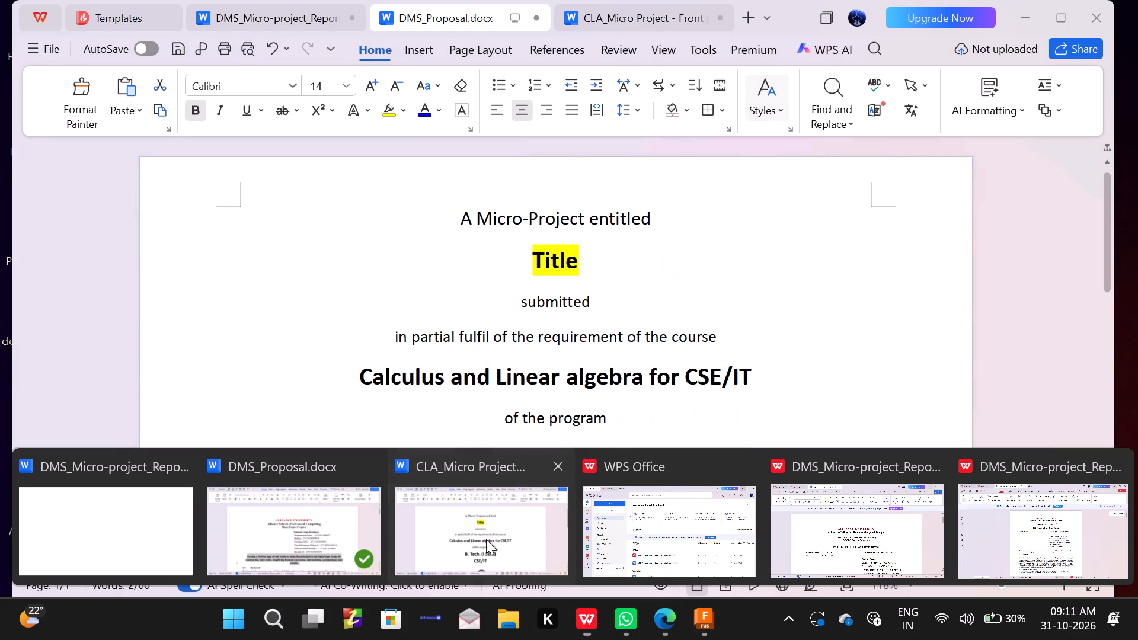
Replace the highlighted "Title" placeholder on the CLA_Micro Project front page with the copied Boolean logic circuit simulator title, and remove the surplus blank line below it.
key("ctrl+v")
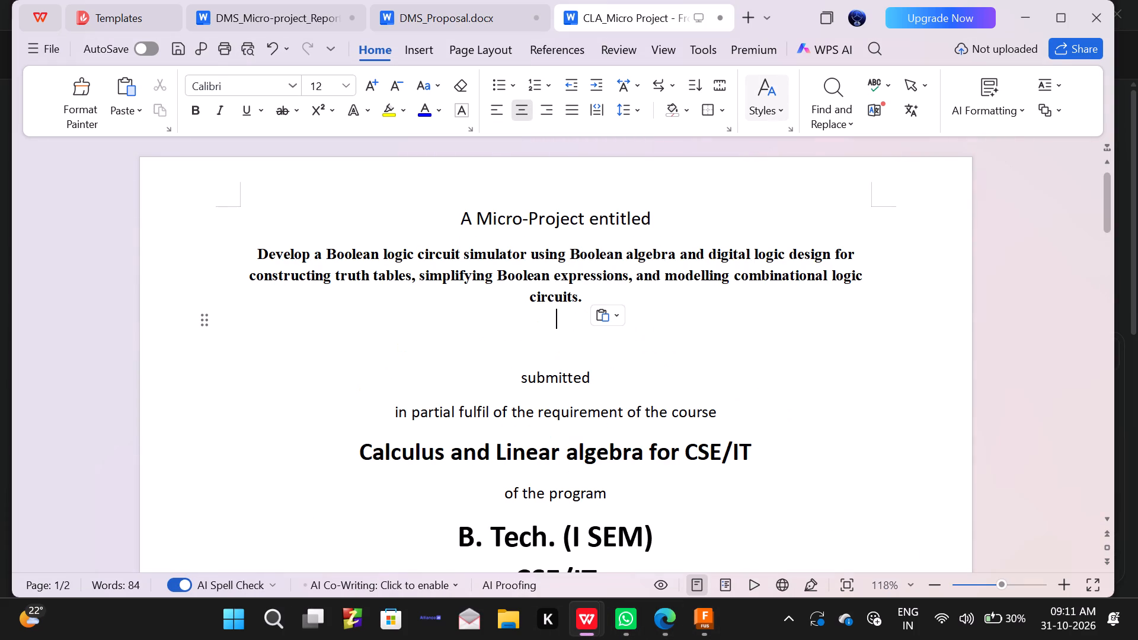
left_click(533, 353)
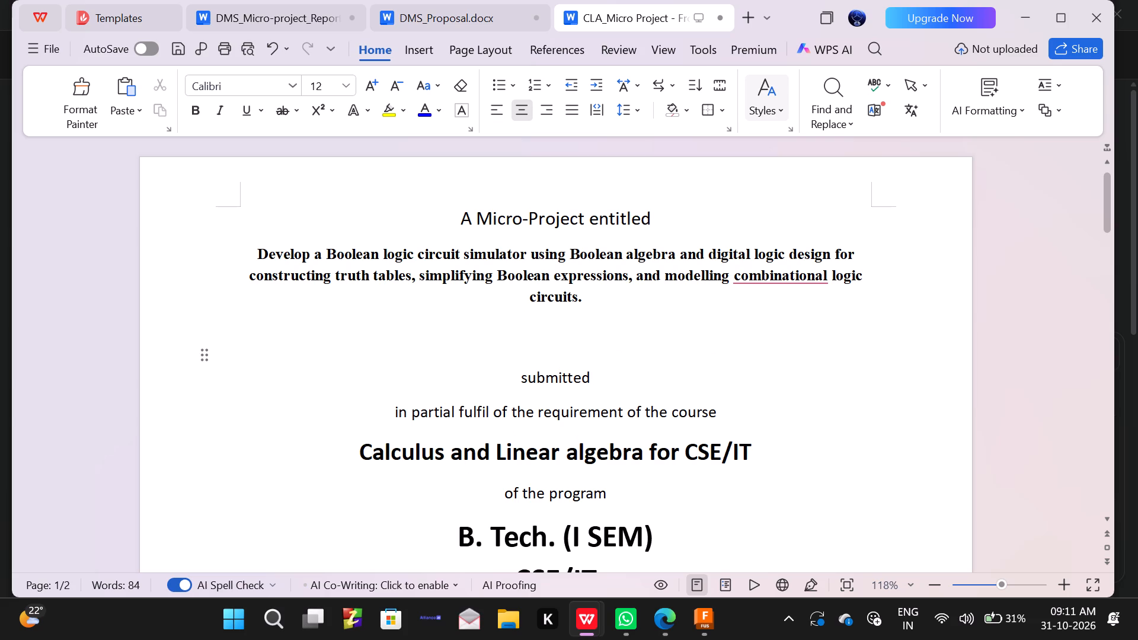
key("BackSpace")
key("BackSpace")
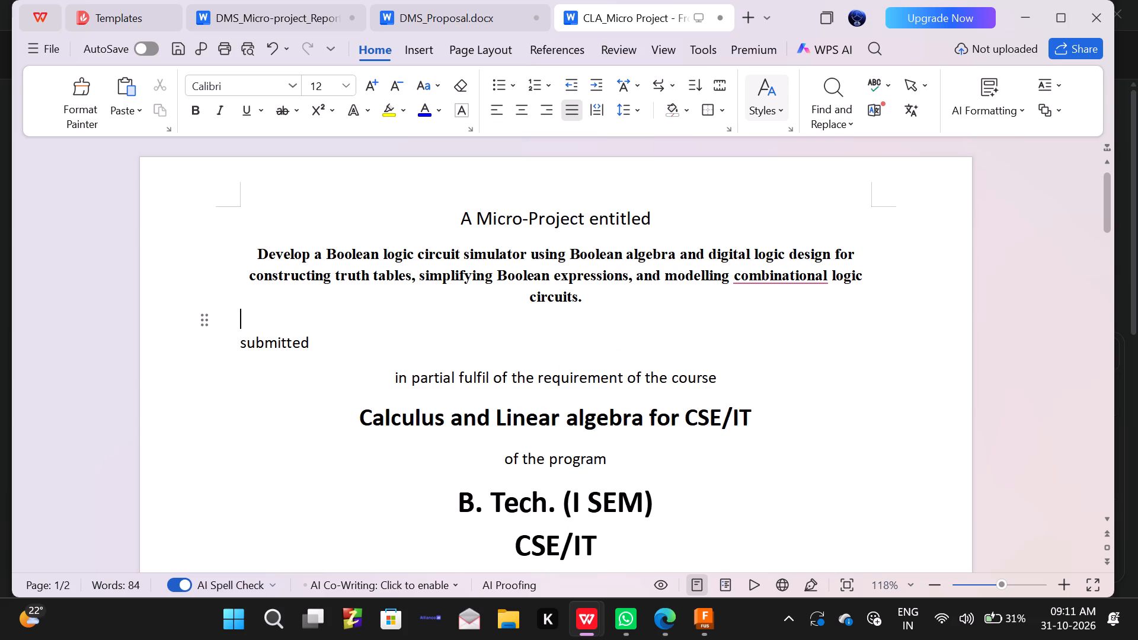
key("space")
Center the "submitted" line below the project title.
left_click_drag(236, 346, 312, 338)
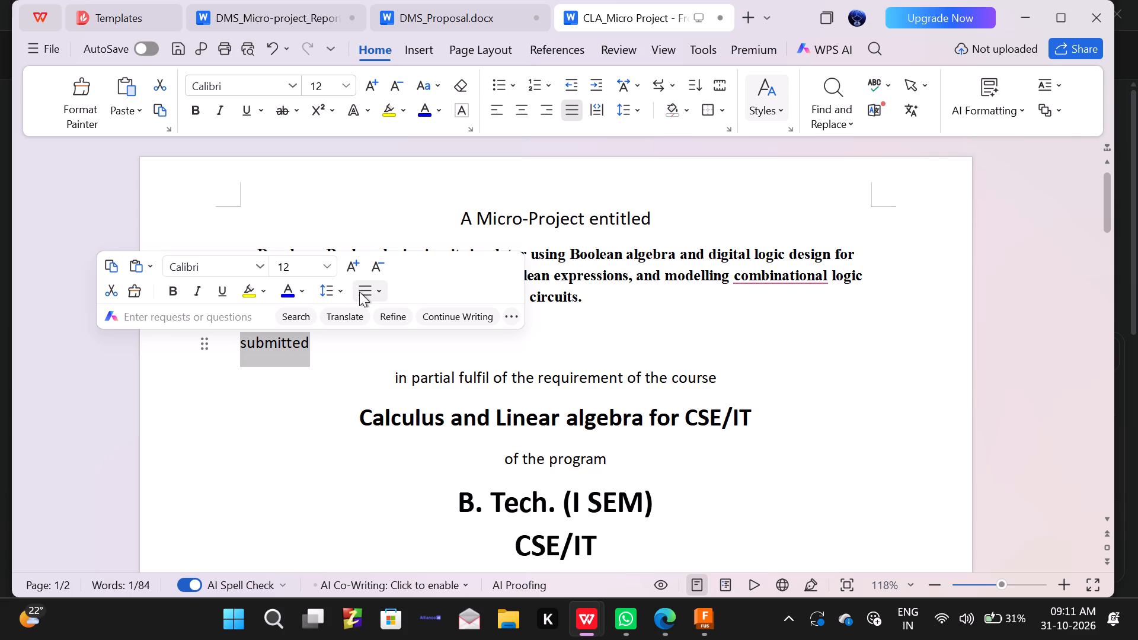
left_click(359, 292)
left_click(384, 352)
left_click(349, 408)
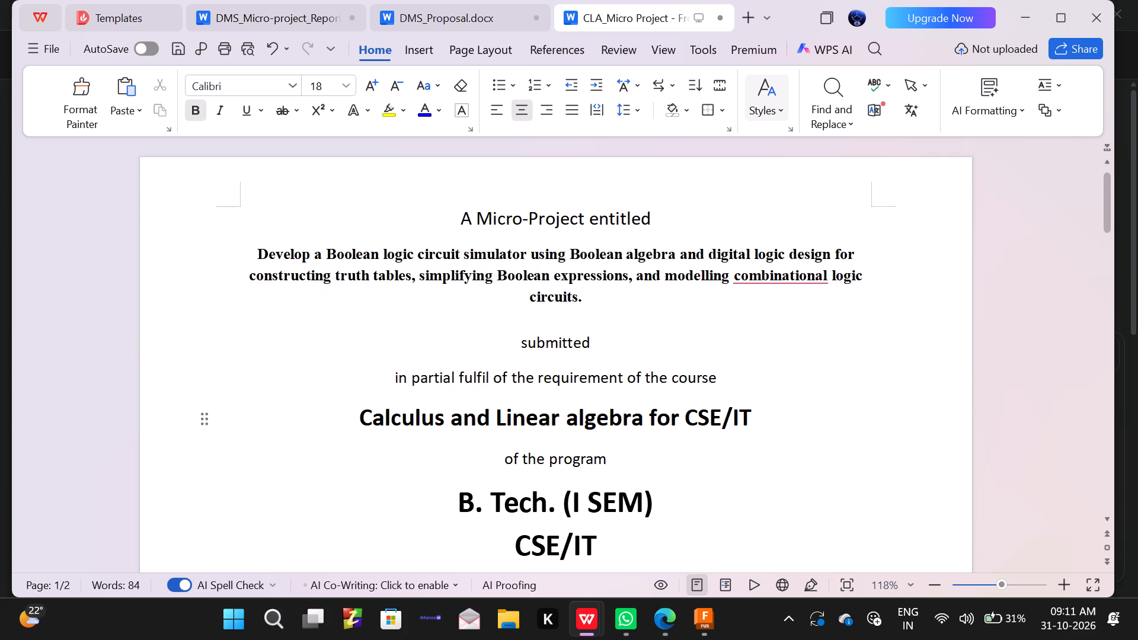
Review the rest of the front page, down to the numbered submitter lines, the university name and the year.
scroll(409, 500, "down", 1)
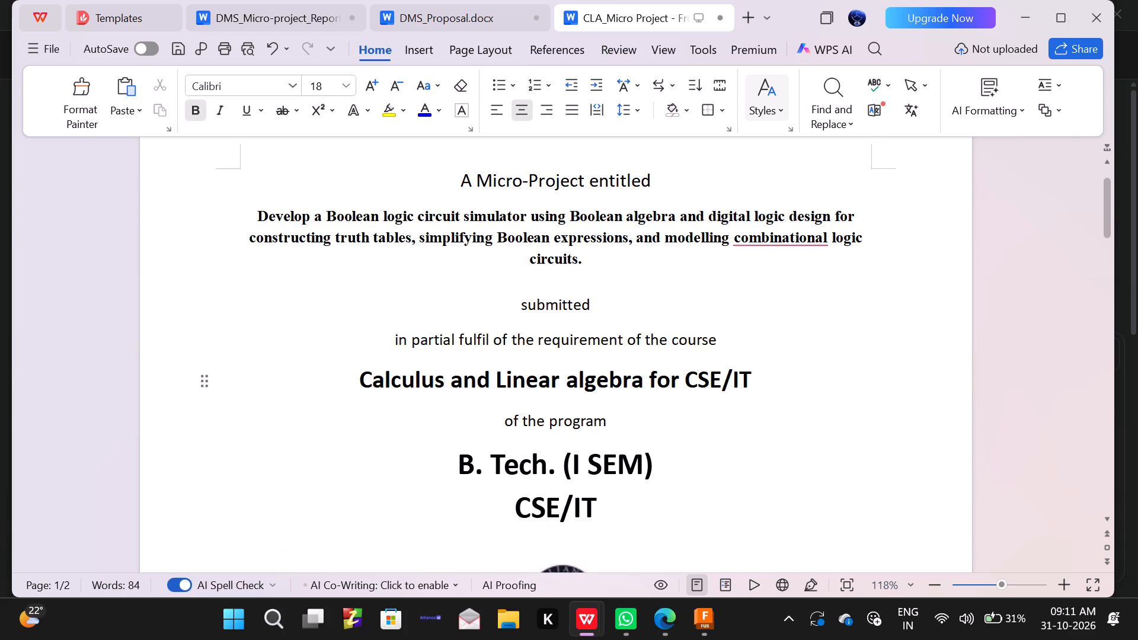
scroll(409, 500, "down", 1)
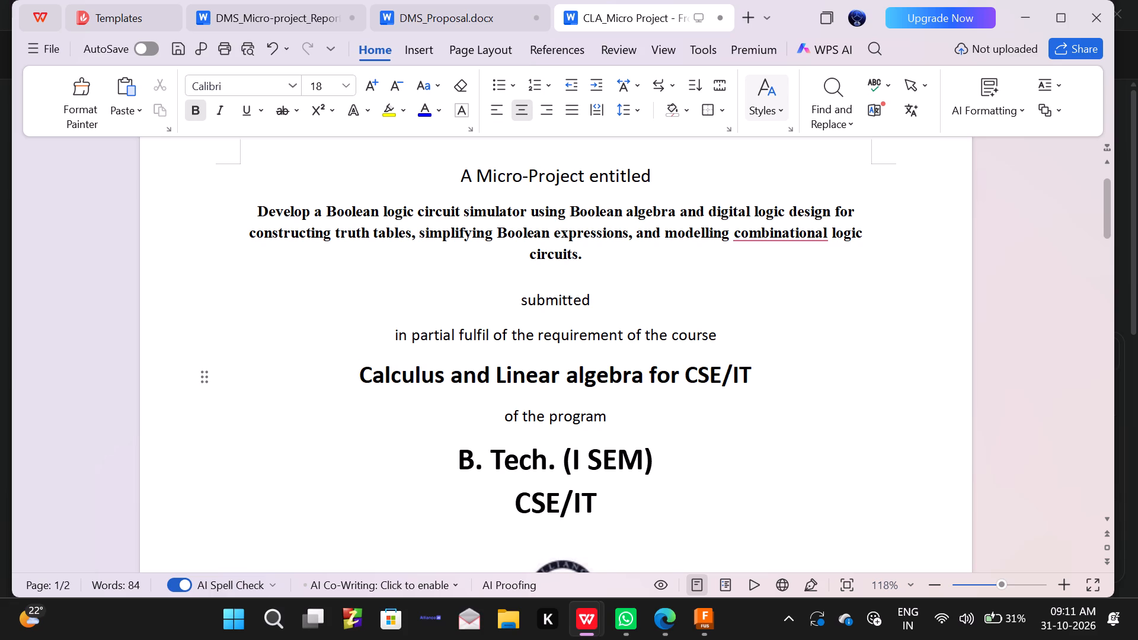
scroll(409, 500, "down", 3)
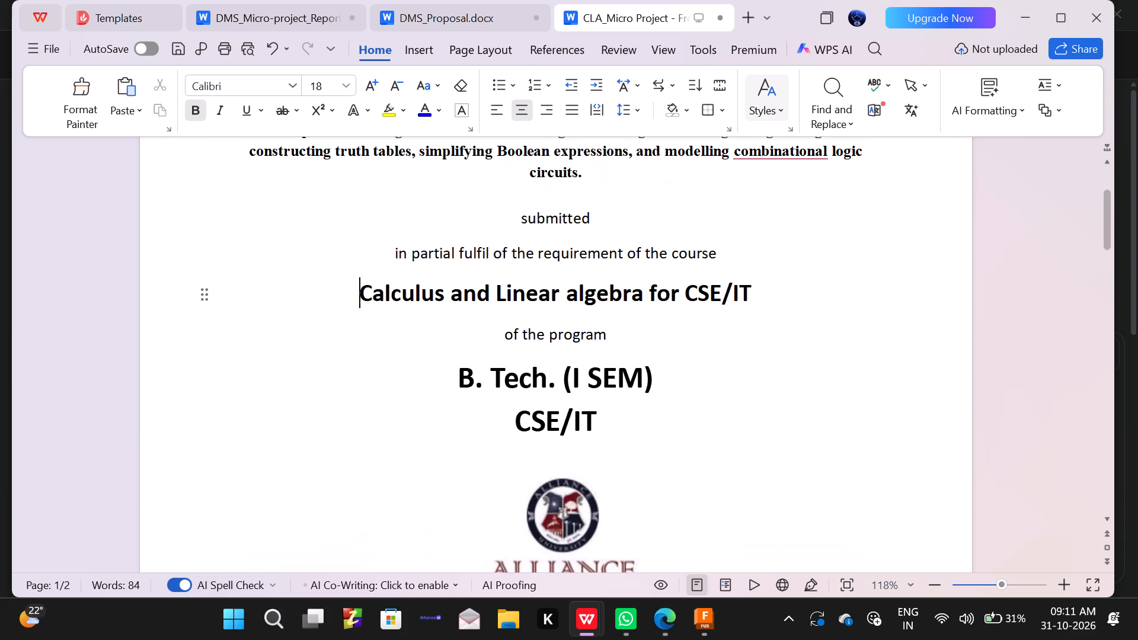
scroll(409, 500, "down", 5)
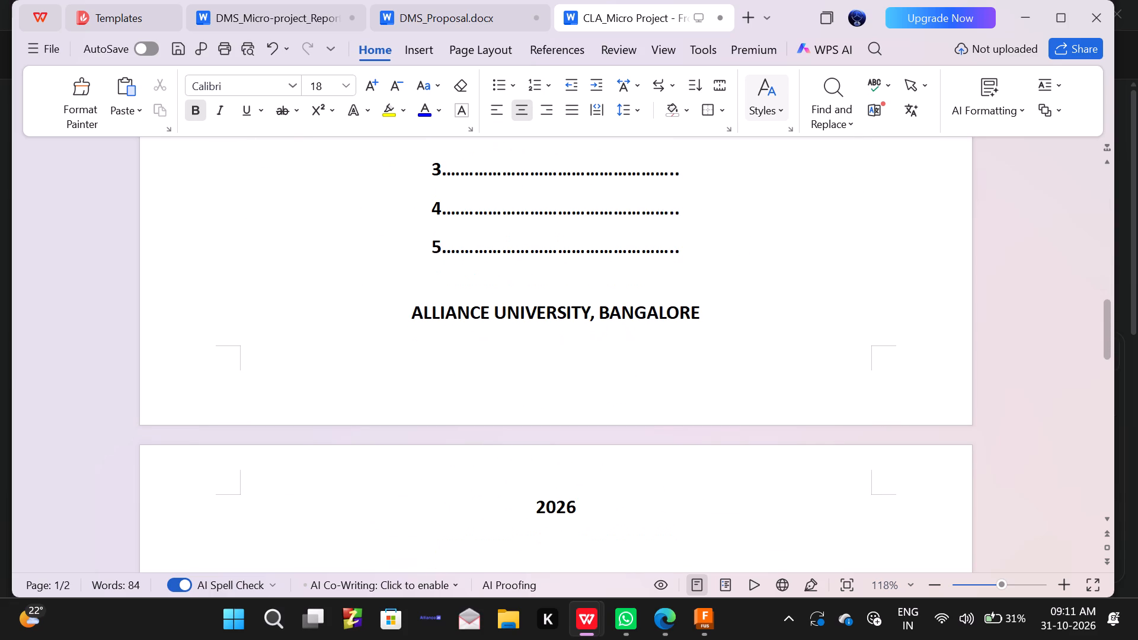
Join the "submitted" line with the line below it so it reads "Submitted in partial fulfil of the requirement of the course".
scroll(409, 500, "up", 6)
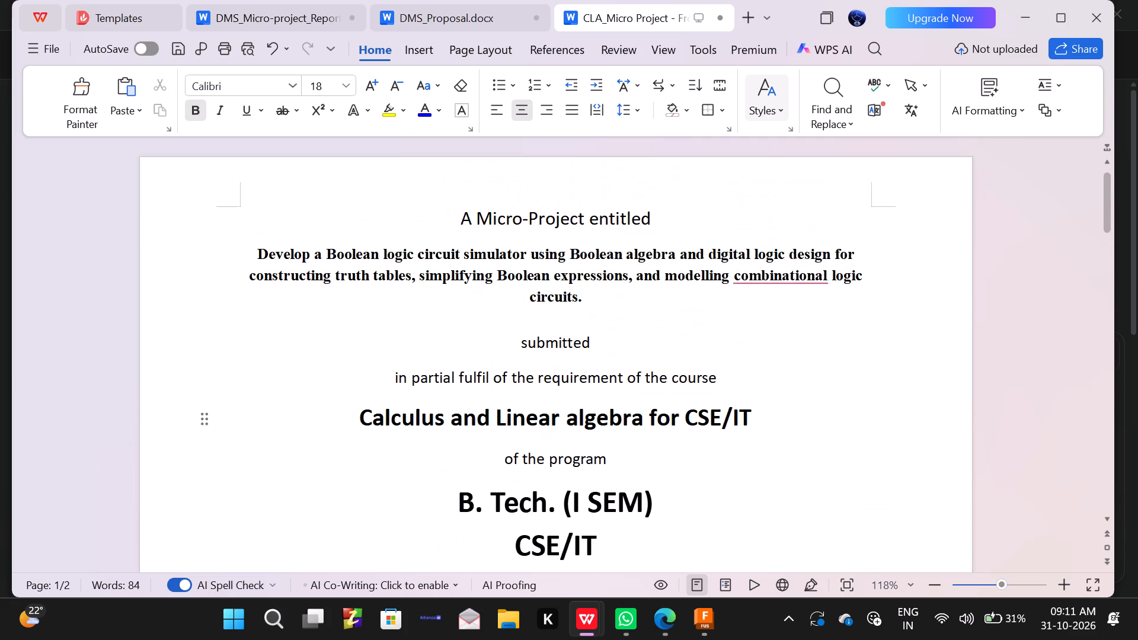
left_click(391, 374)
key("BackSpace")
key("BackSpace")
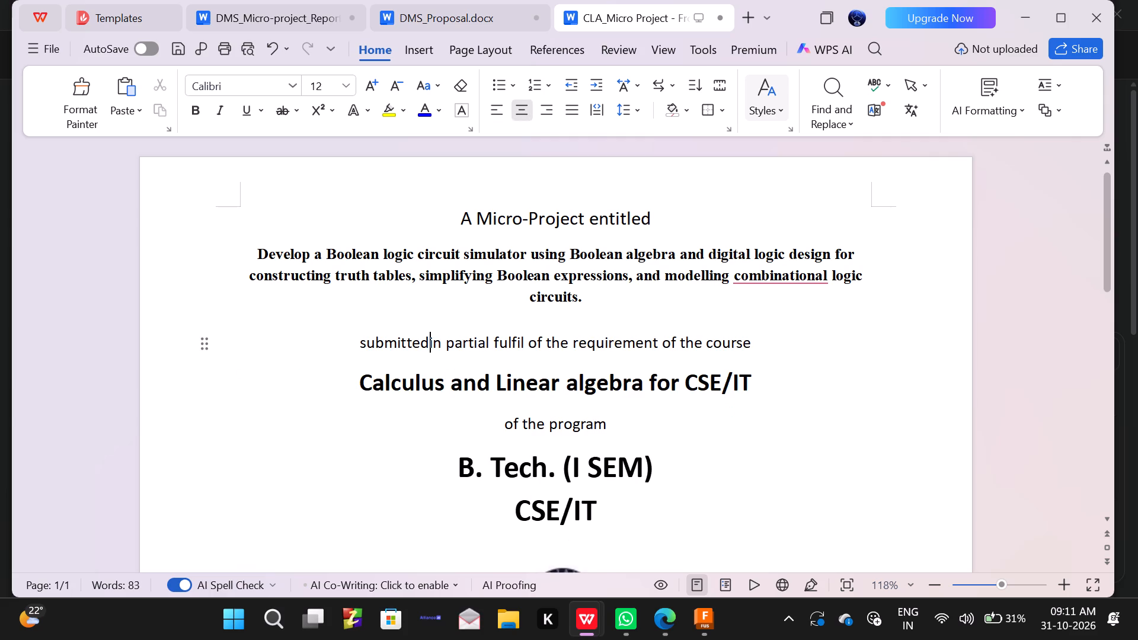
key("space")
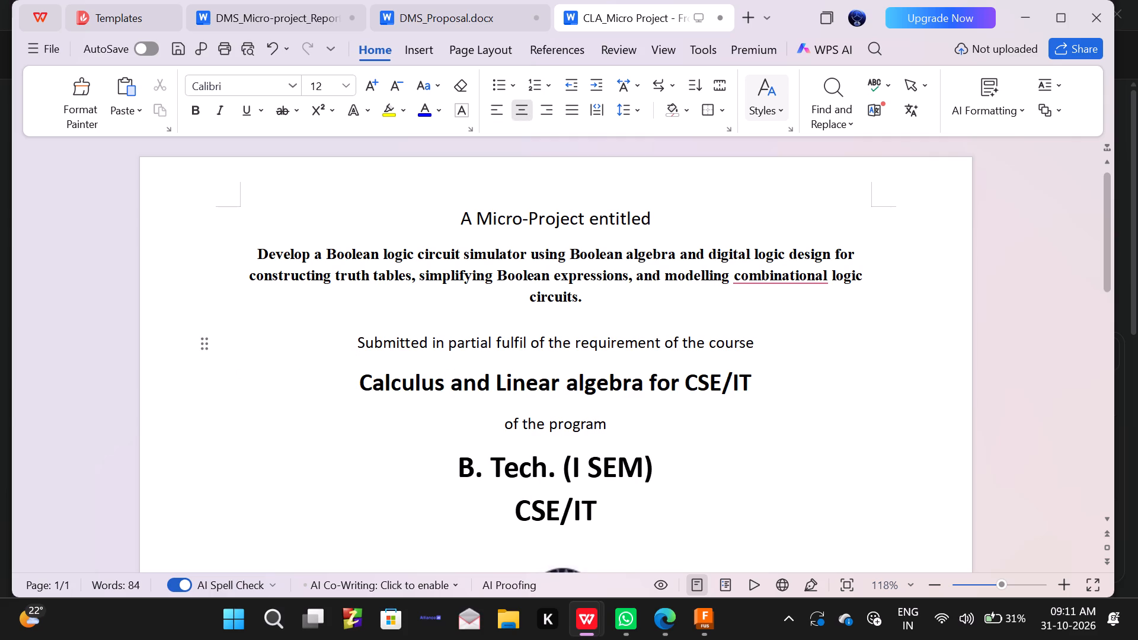
Remove the blank line between the project title and the centered "Submitted in partial fulfil" line, and check the page down to the year.
left_click(469, 318)
key("BackSpace")
key("BackSpace")
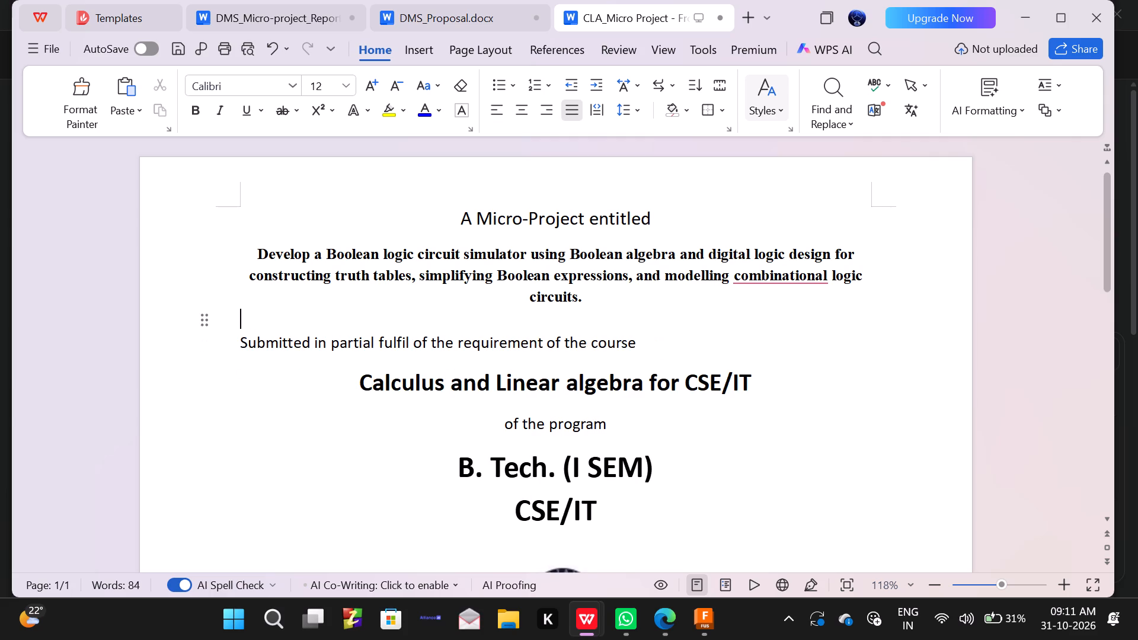
key("BackSpace")
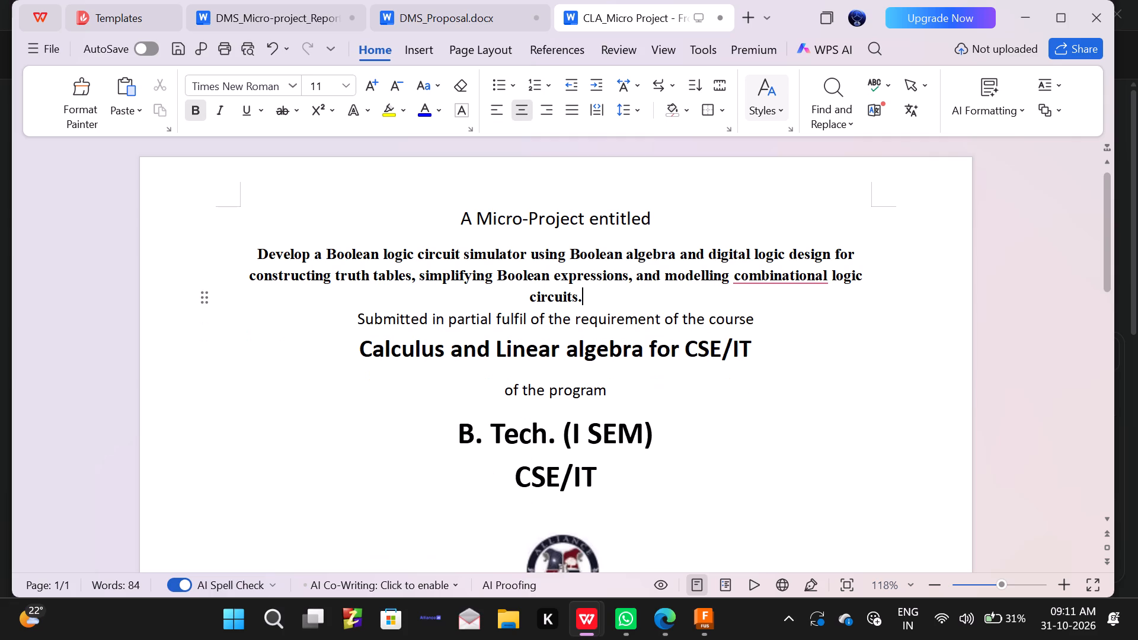
scroll(490, 390, "down", 3)
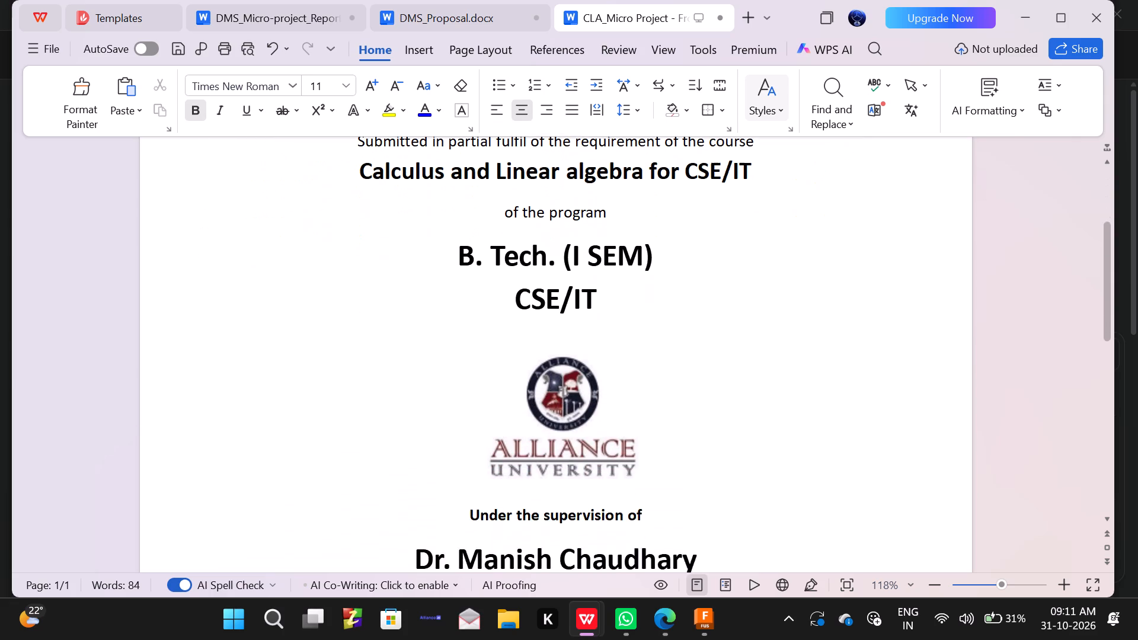
scroll(490, 390, "down", 4)
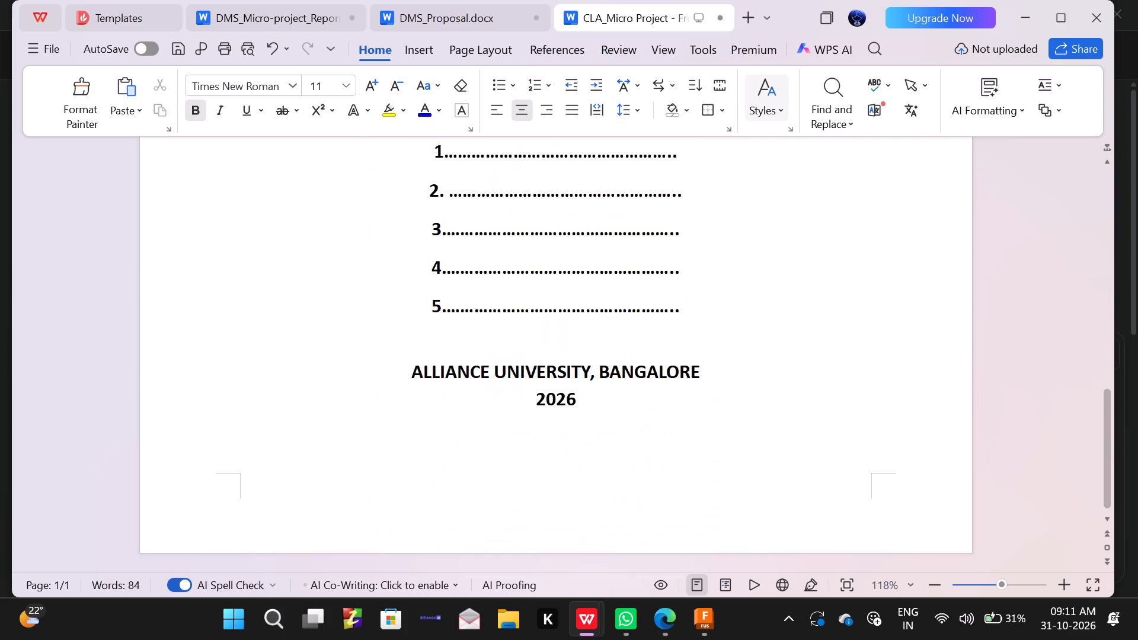
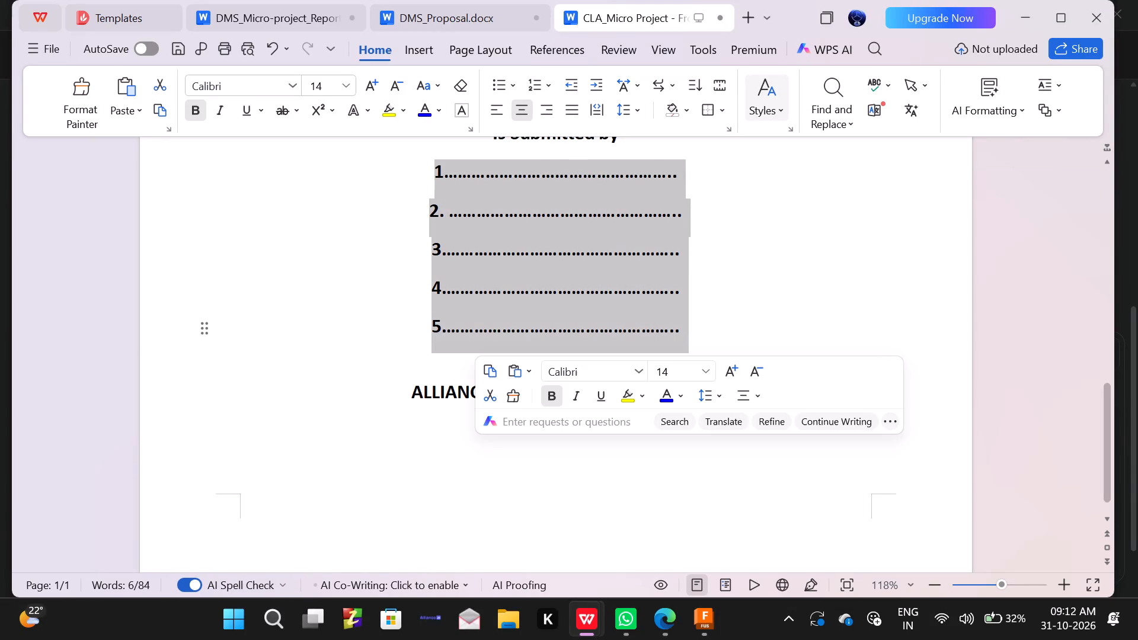
Replace the five dotted submitter lines under "Is Submitted by" with the copied list of six team member names.
key("ctrl+v")
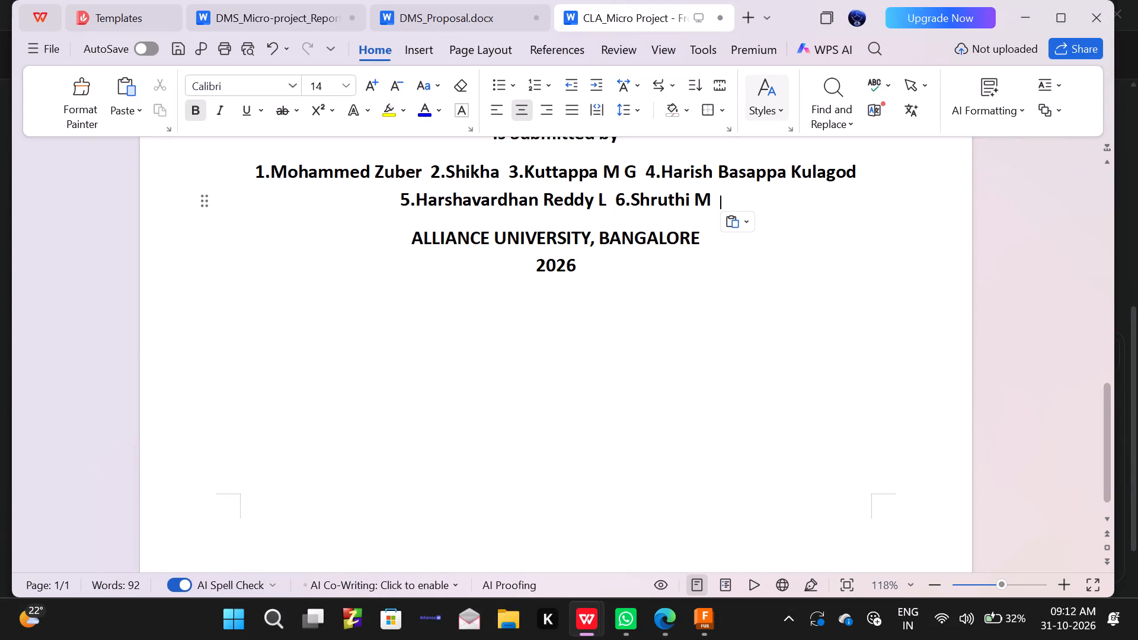
Break the pasted submitter names onto separate lines under "Is Submitted by", starting with the second and third members.
left_click(431, 178)
key("Return")
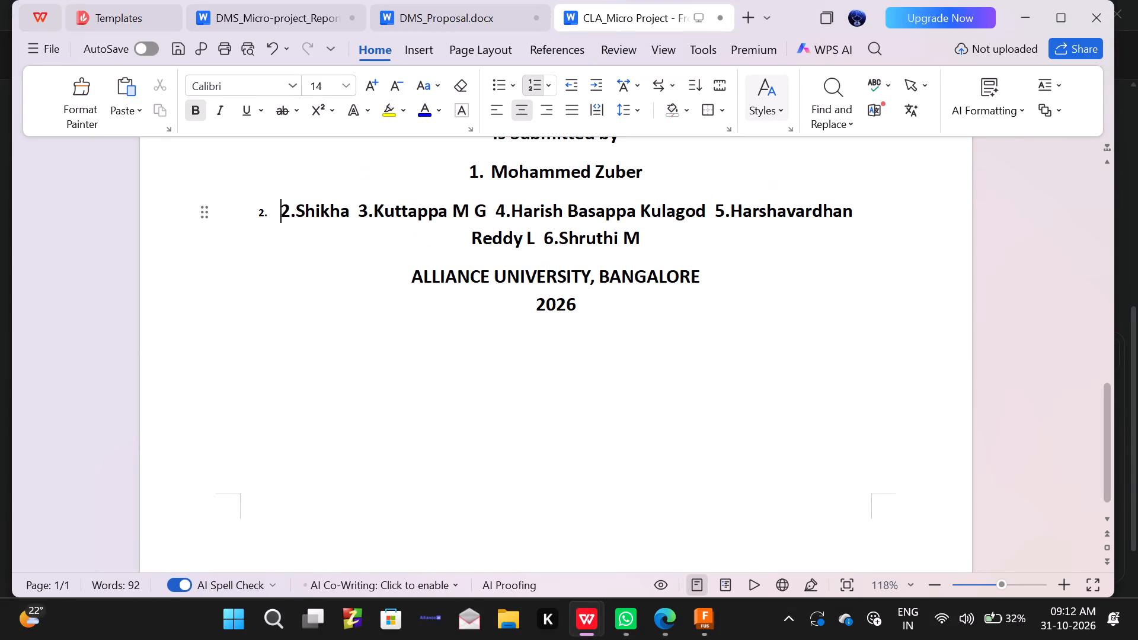
key("Right")
key("Right")
key("Right")
key("Right")
key("Right")
key("Right")
key("Right")
Split the run-on submitter line so that the third and fourth submitters each start on their own line.
key("Right")
key("Right")
key("Right")
key("Return")
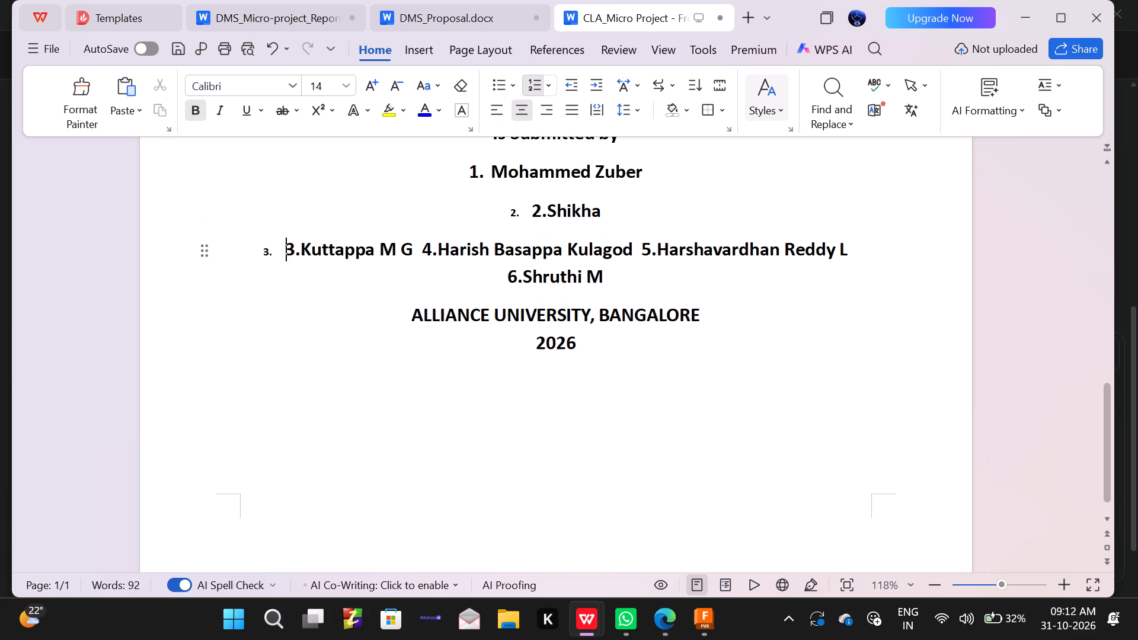
key("Right")
key("Right")
key("Right")
key("Right")
key("Right")
key("Right")
key("Right")
key("Right")
key("Right")
key("Right")
key("Right")
key("Right")
key("Right")
key("Right")
key("Right")
key("Right")
key("Return")
Move the fifth submitter onto a separate line, removing the extra space before its number.
key("Right")
key("Right")
key("Right")
key("Right")
key("Right")
key("Right")
key("Right")
key("Right")
key("Right")
key("Right")
key("Right")
key("Right")
key("Right")
key("Right")
key("Right")
key("Right")
key("Right")
key("Right")
key("Right")
key("Right")
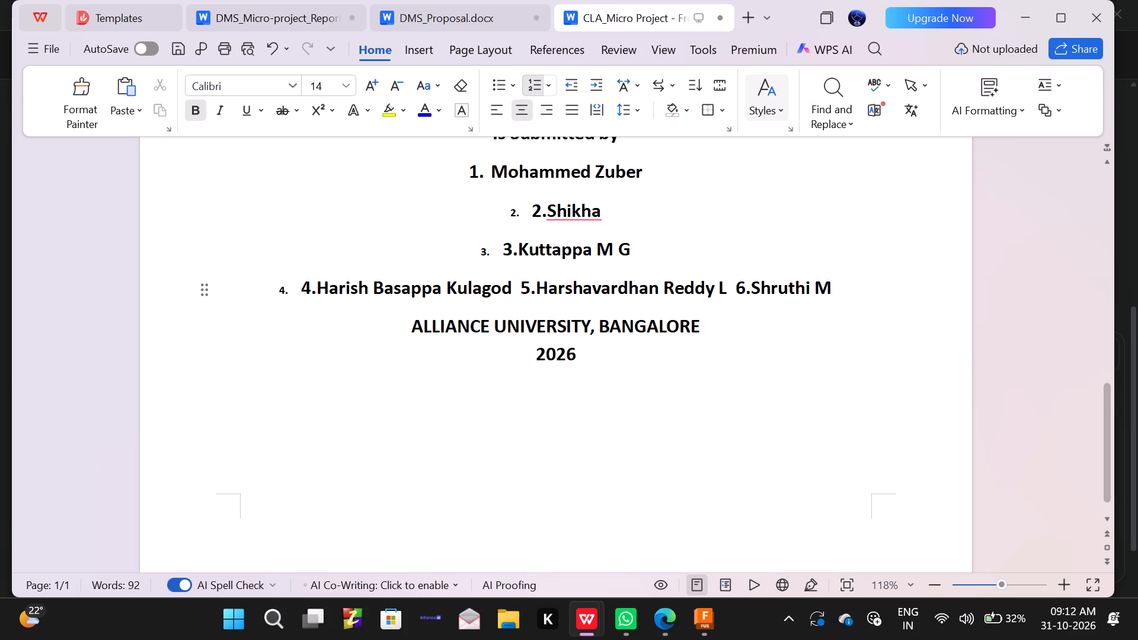
key("Left")
key("Left")
key("Left")
key("0")
key("BackSpace")
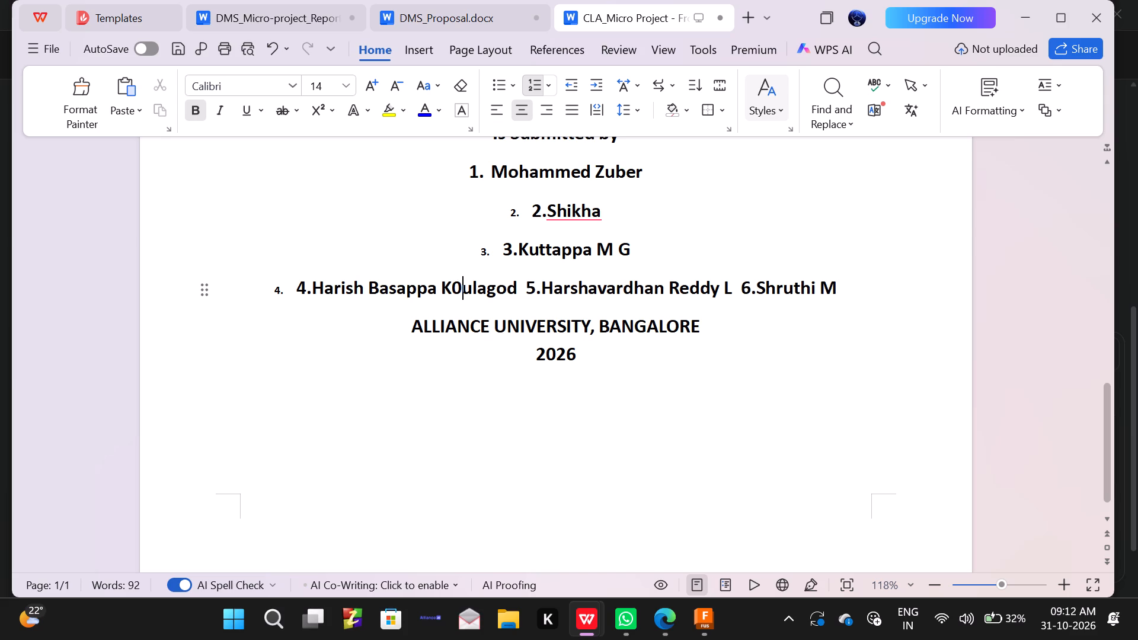
key("Right")
key("Right")
key("Right")
key("Right")
key("Right")
key("Right")
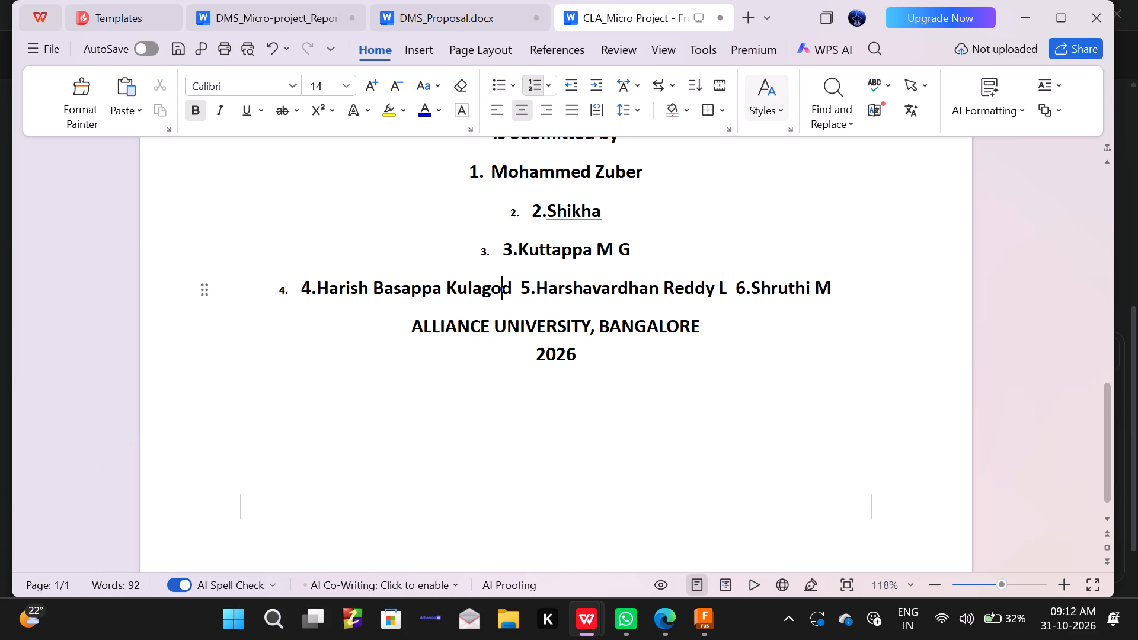
key("Right")
key("Right")
key("BackSpace")
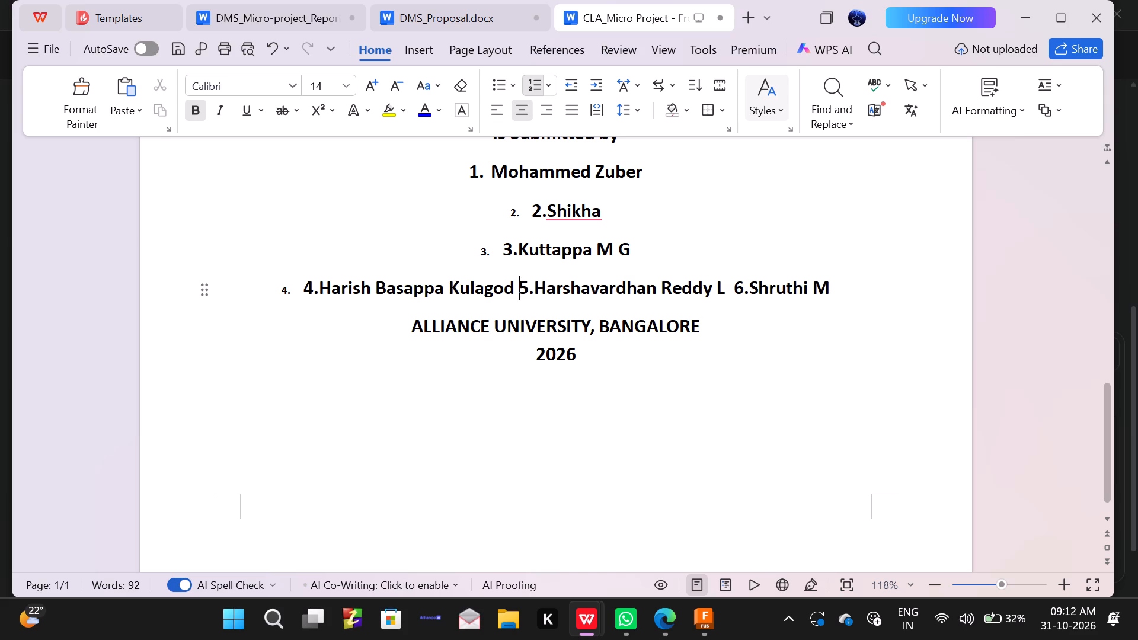
key("Return")
Move the sixth submitter onto a separate line, removing the extra space before its number.
key("Right")
key("Right")
key("Right")
key("Right")
key("Right")
key("Right")
key("Right")
key("Right")
key("Right")
key("Right")
key("Right")
key("Right")
key("Right")
key("Right")
key("Right")
key("Right")
key("Right")
key("Right")
key("Right")
key("Right")
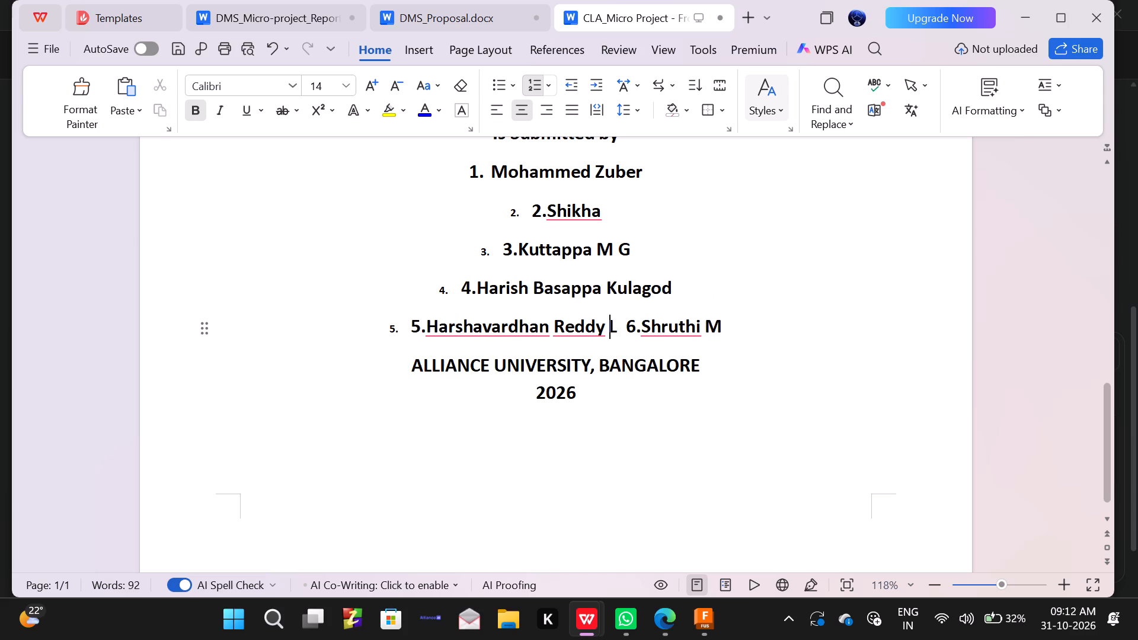
key("Left")
key("Left")
key("BackSpace")
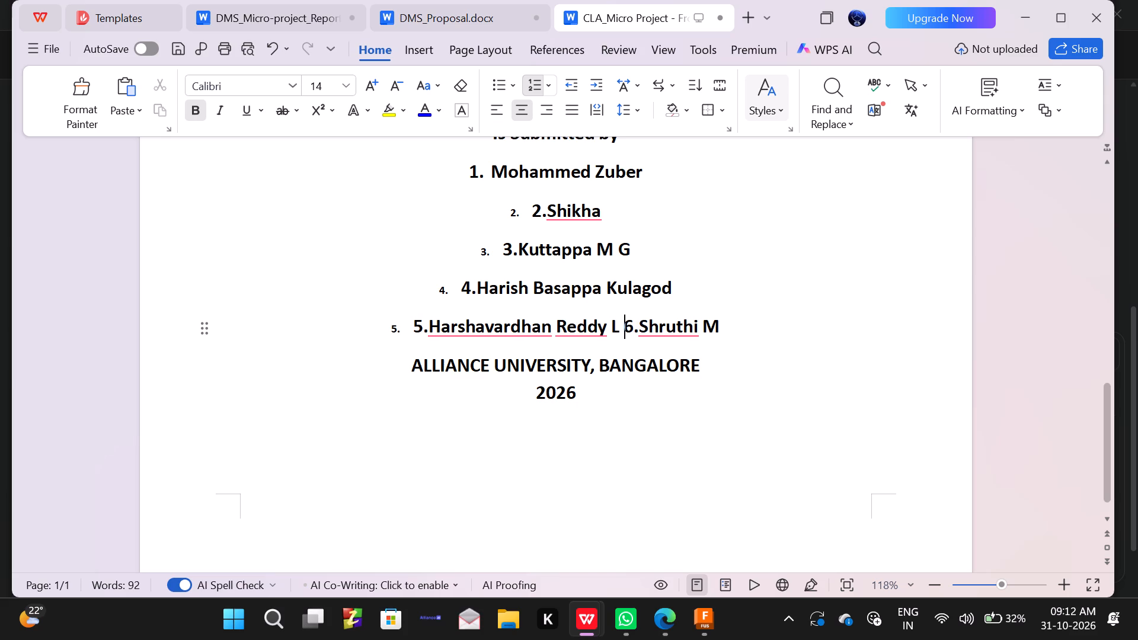
key("Return")
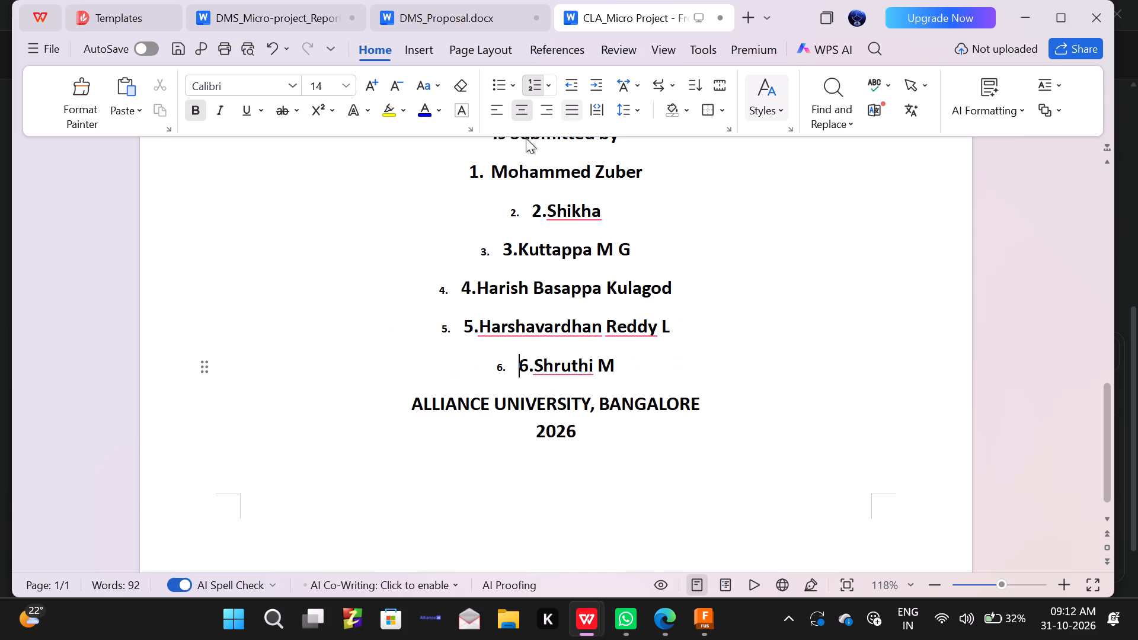
Remove the small automatic numbering from submitter lines 2 to 6, keeping their typed numbers.
left_click(530, 213)
key("BackSpace")
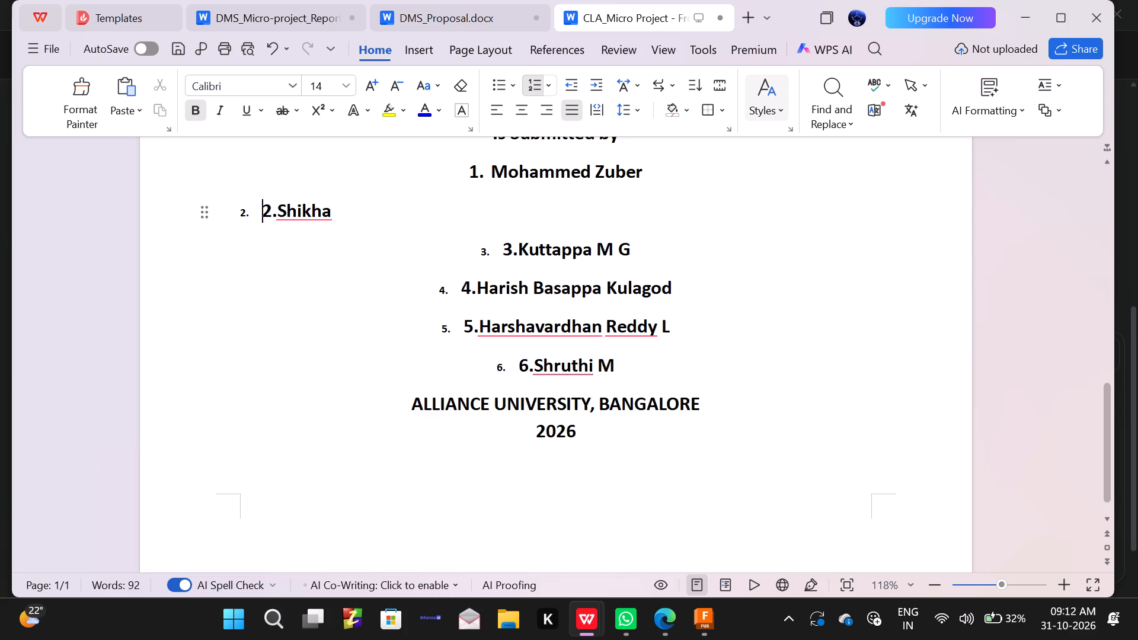
key("BackSpace")
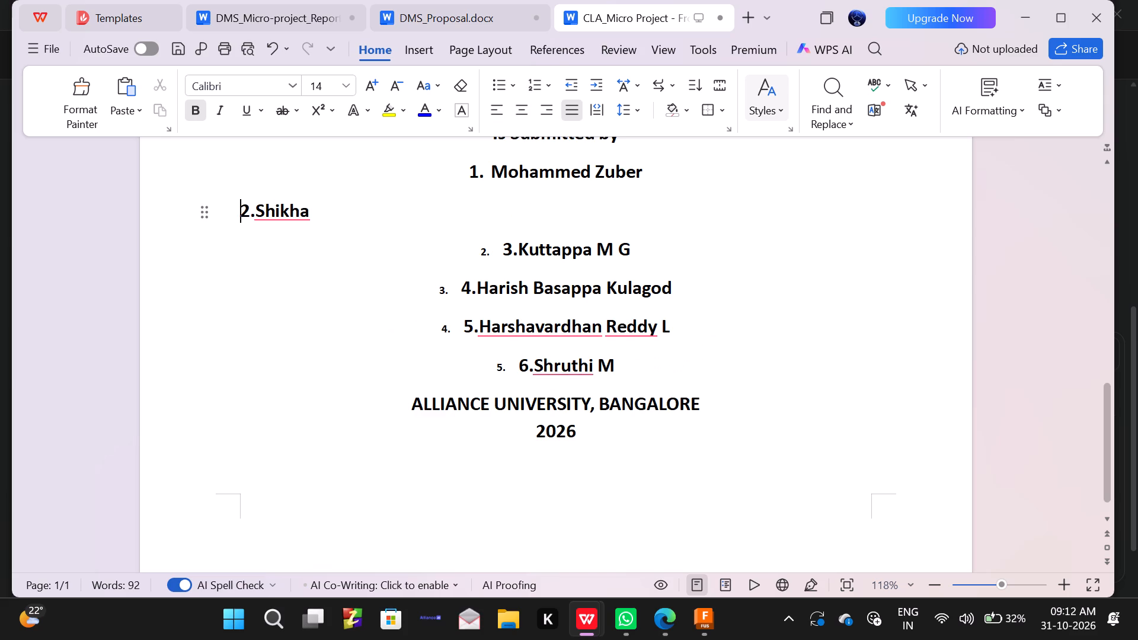
left_click(504, 251)
key("BackSpace")
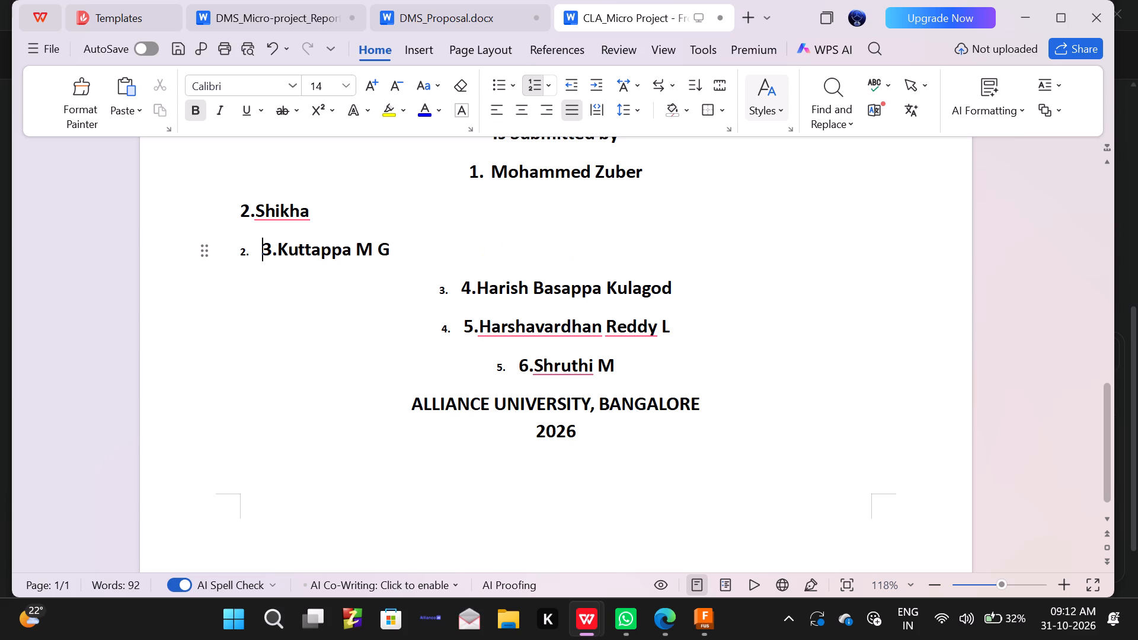
key("BackSpace")
left_click(466, 287)
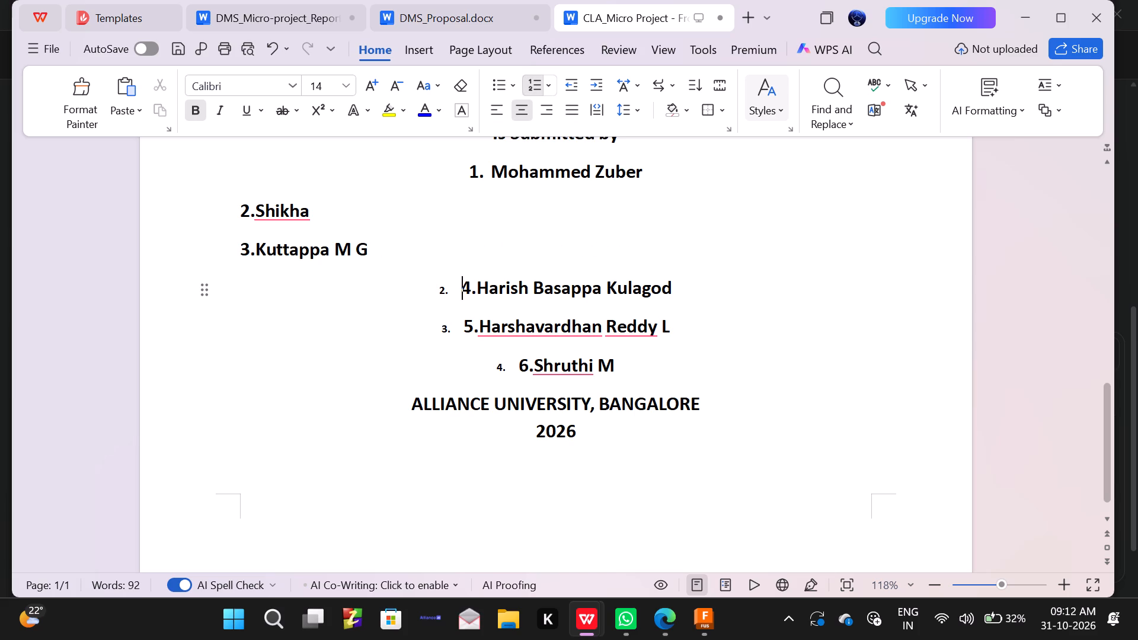
key("BackSpace")
key("BackSpace")
left_click(465, 323)
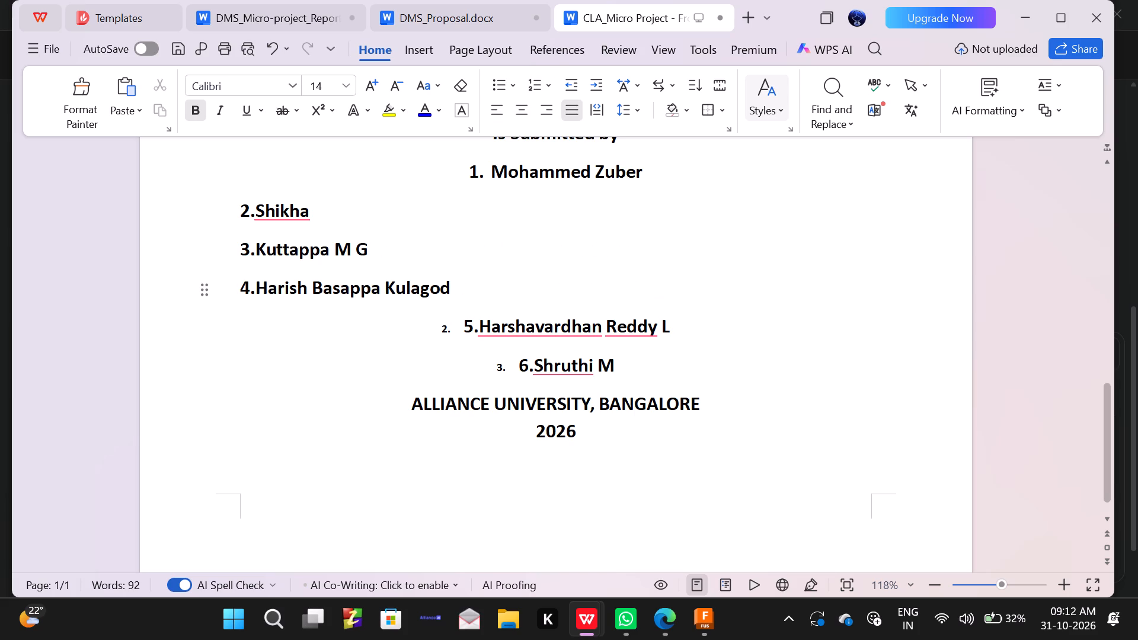
key("BackSpace")
key("BackSpace")
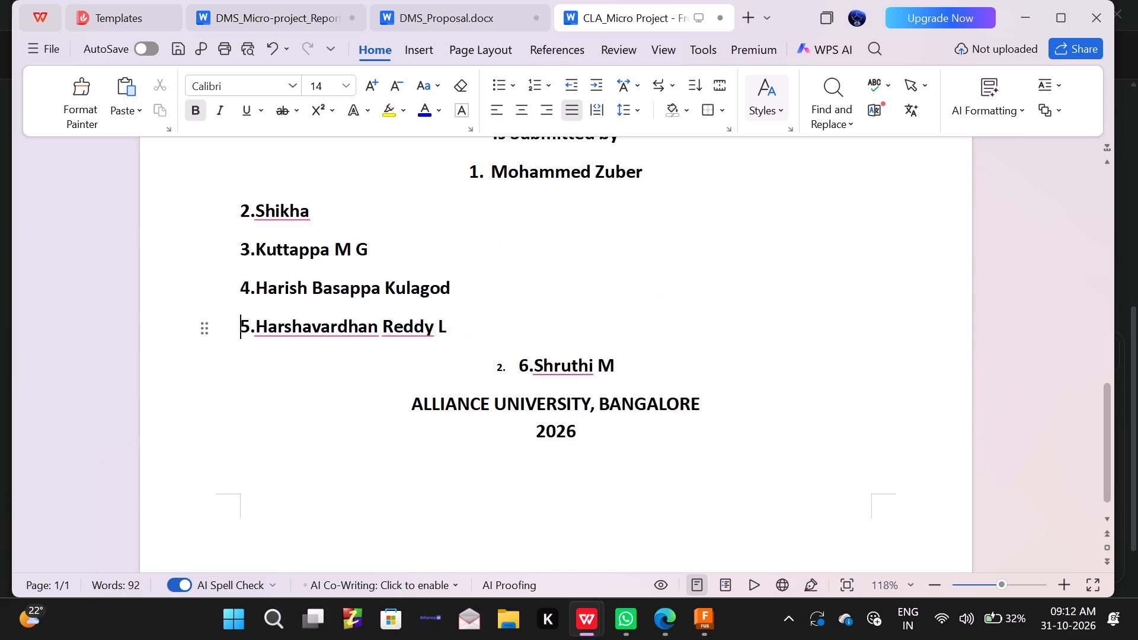
left_click(517, 370)
key("BackSpace")
key("BackSpace")
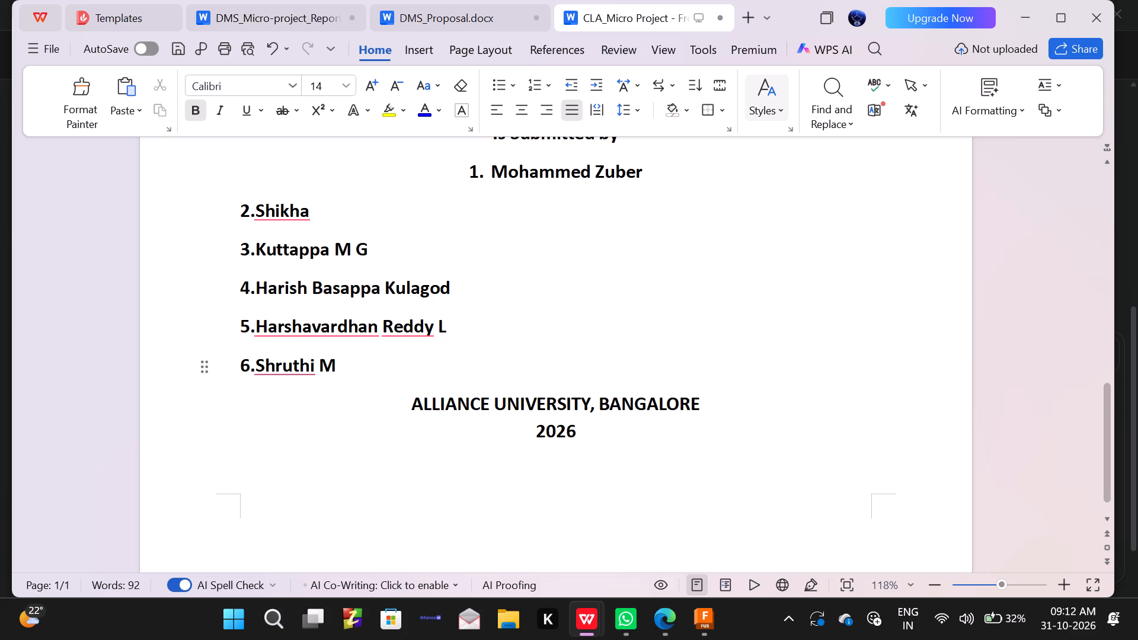
Left-align all six submitter lines.
left_click_drag(410, 388, 475, 169)
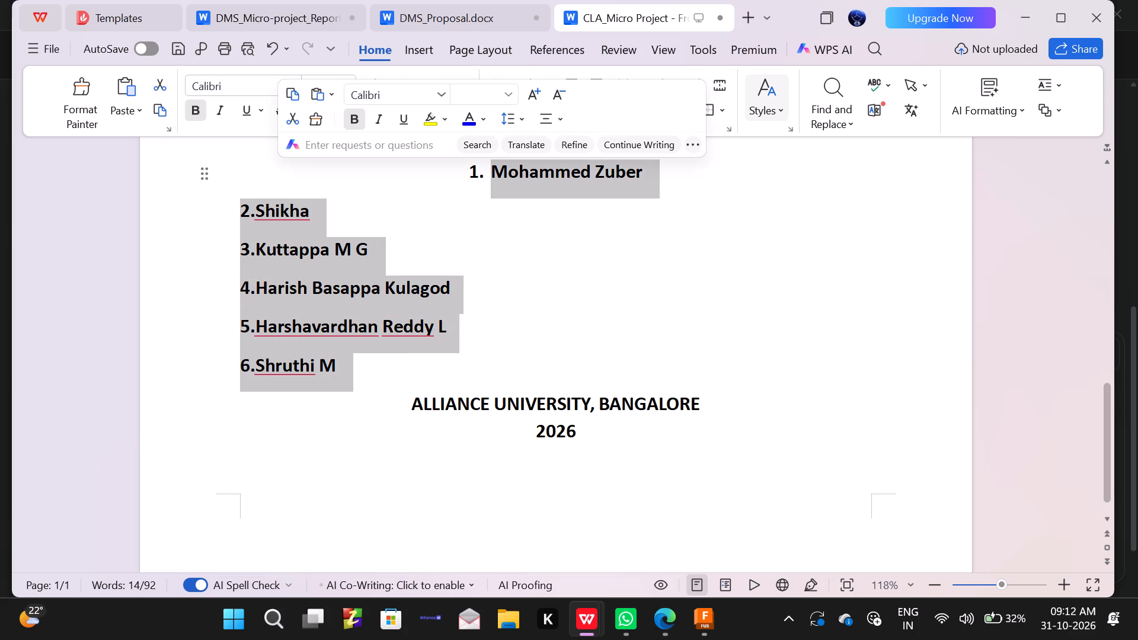
left_click(545, 116)
left_click(573, 178)
left_click(562, 125)
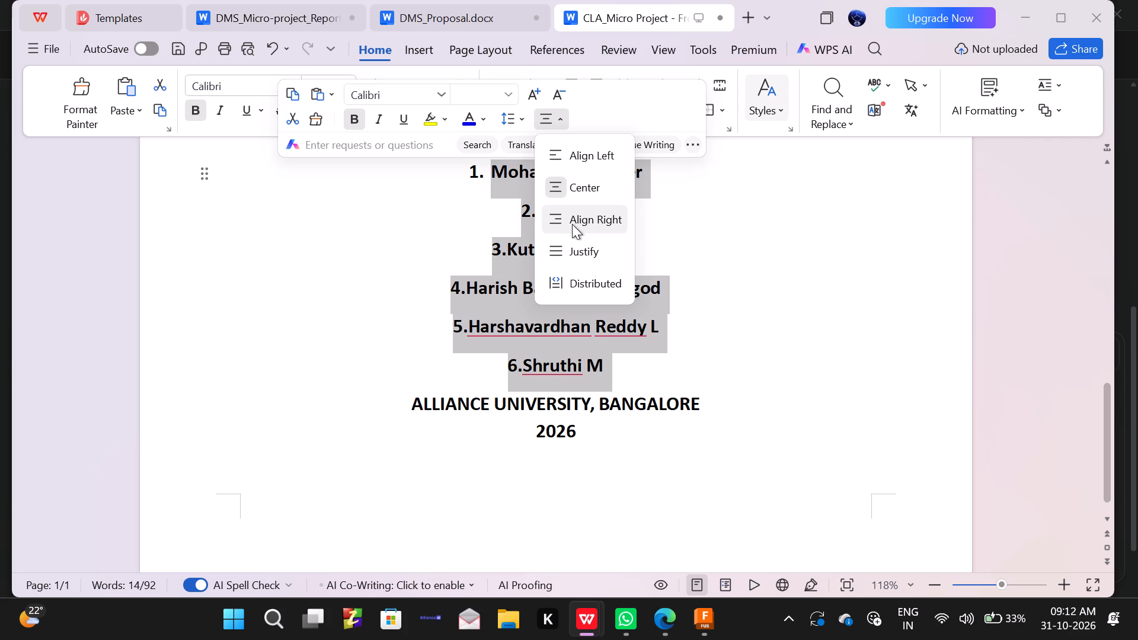
left_click(565, 159)
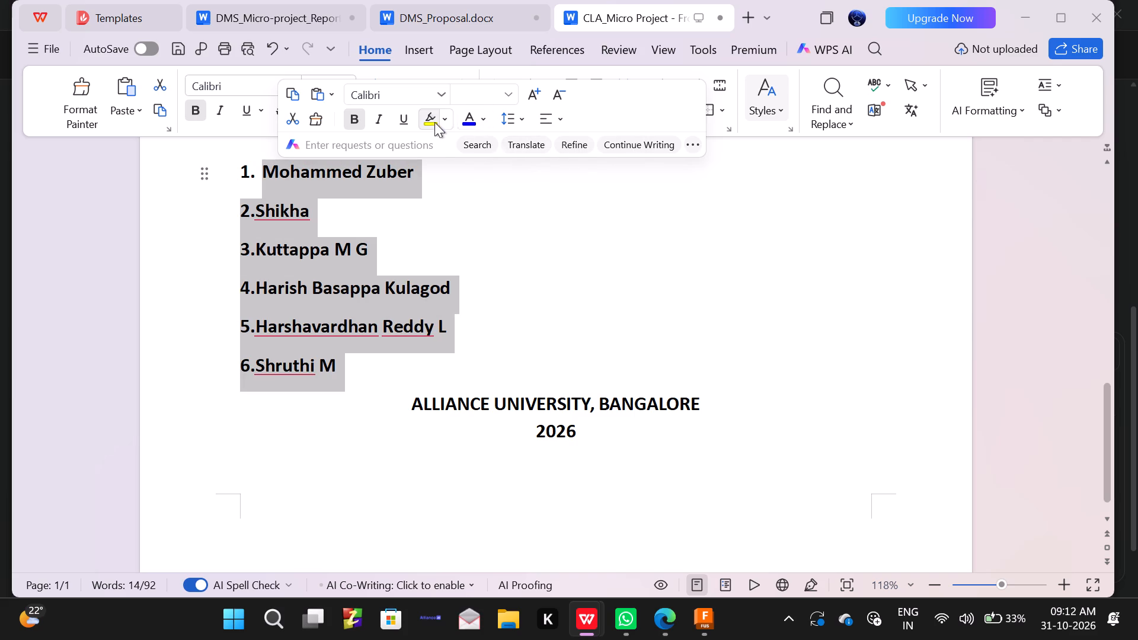
left_click(561, 172)
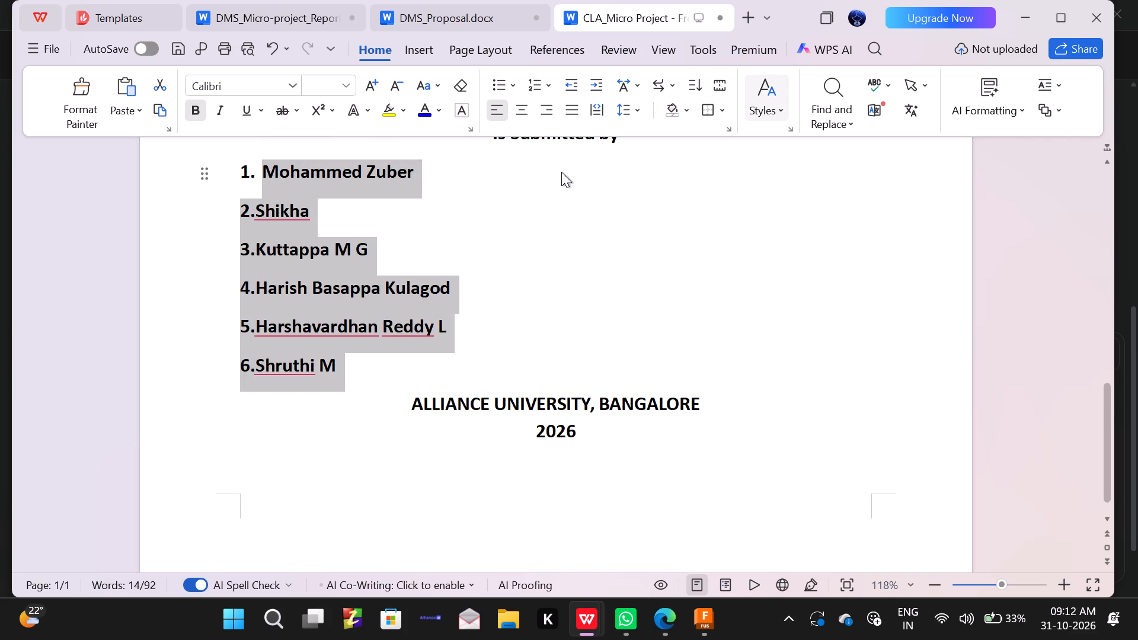
Increase the indent of all six submitter lines by several levels so they start beneath "Is Submitted by".
left_click_drag(364, 391, 233, 165)
left_click_drag(233, 165, 234, 165)
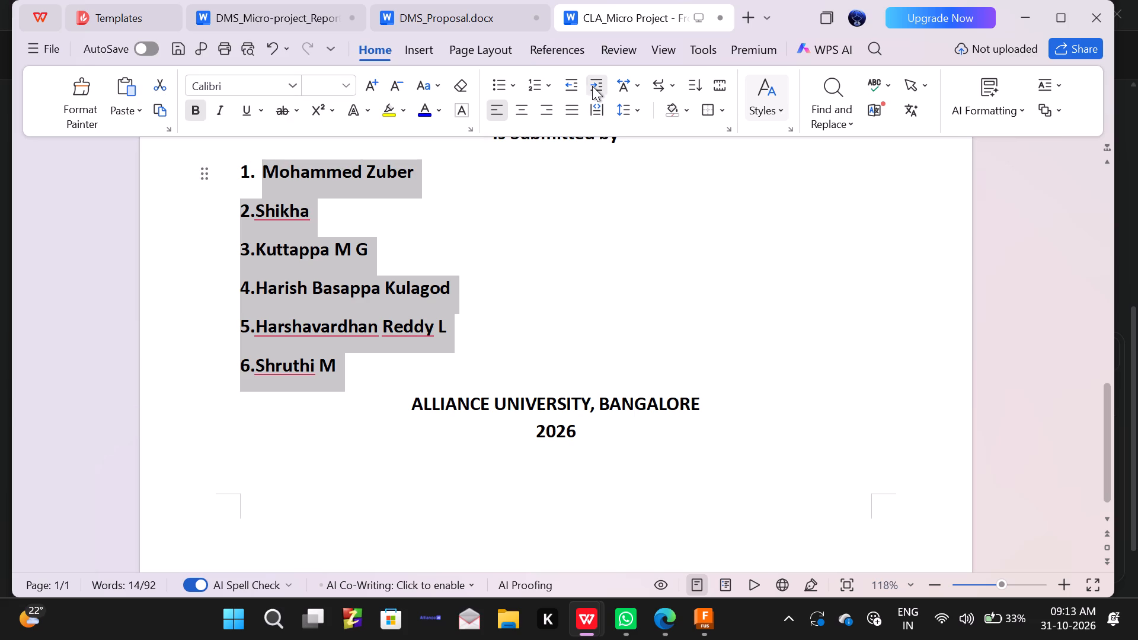
left_click(592, 86)
triple_click(592, 86)
left_click(592, 86)
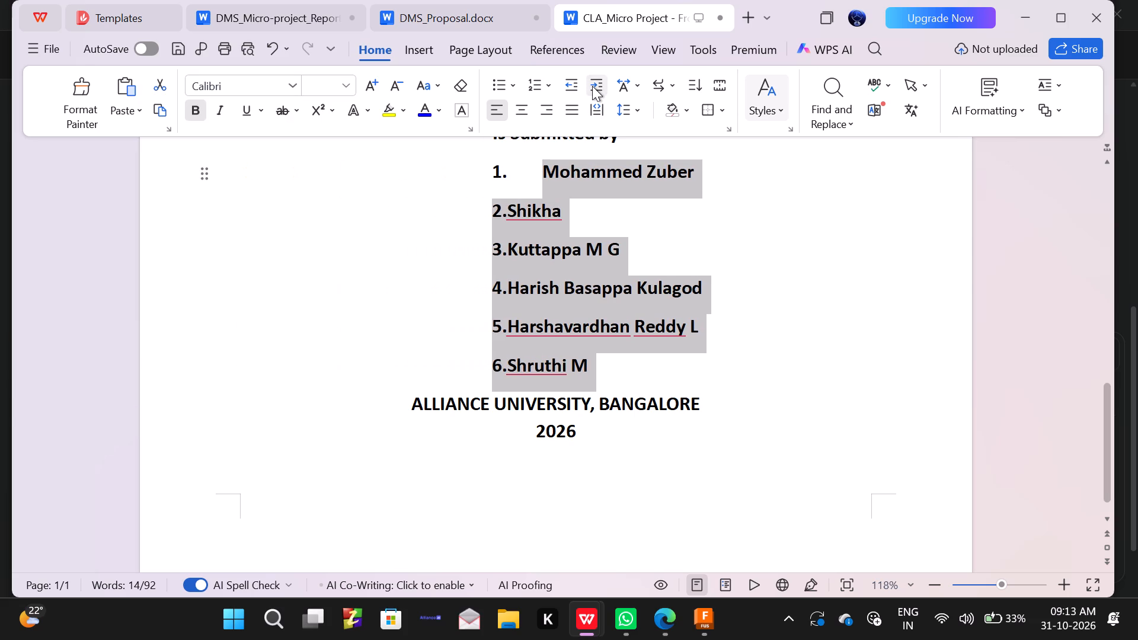
left_click(750, 245)
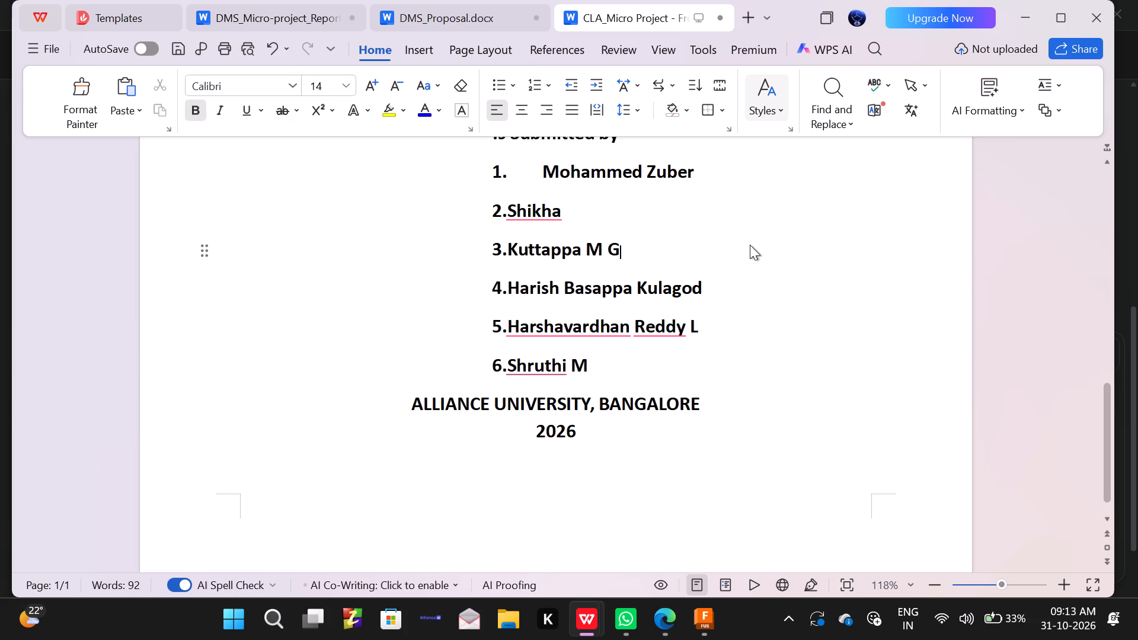
Remove the first submitter's widely spaced number and renumber the name as "1." on its own line below "Is Submitted by".
left_click(539, 184)
key("BackSpace")
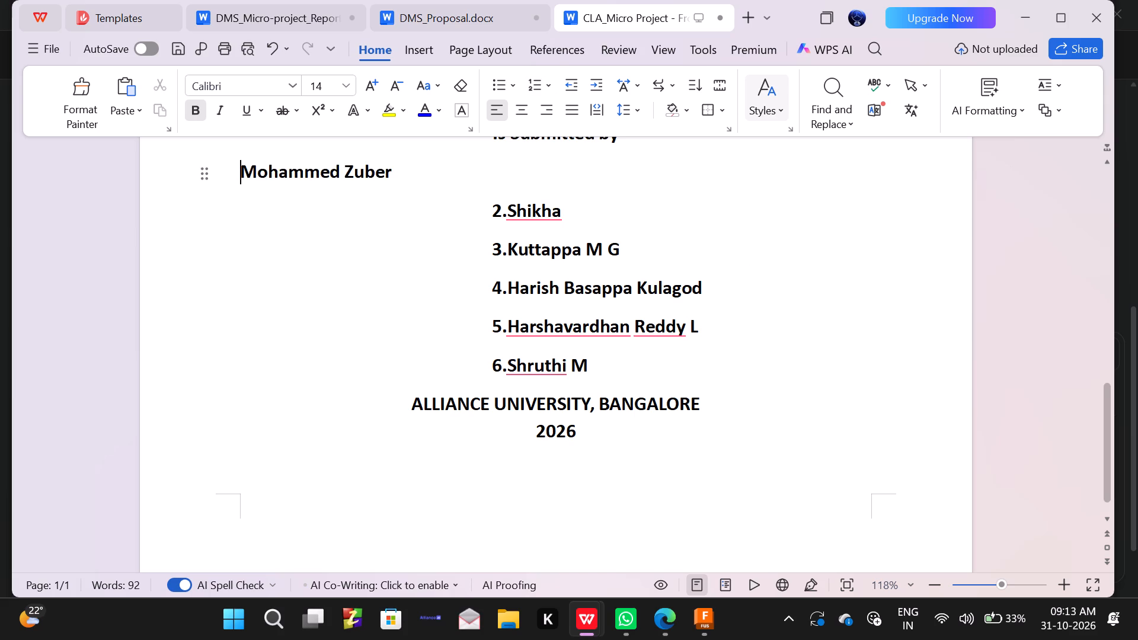
key("BackSpace")
key("Return")
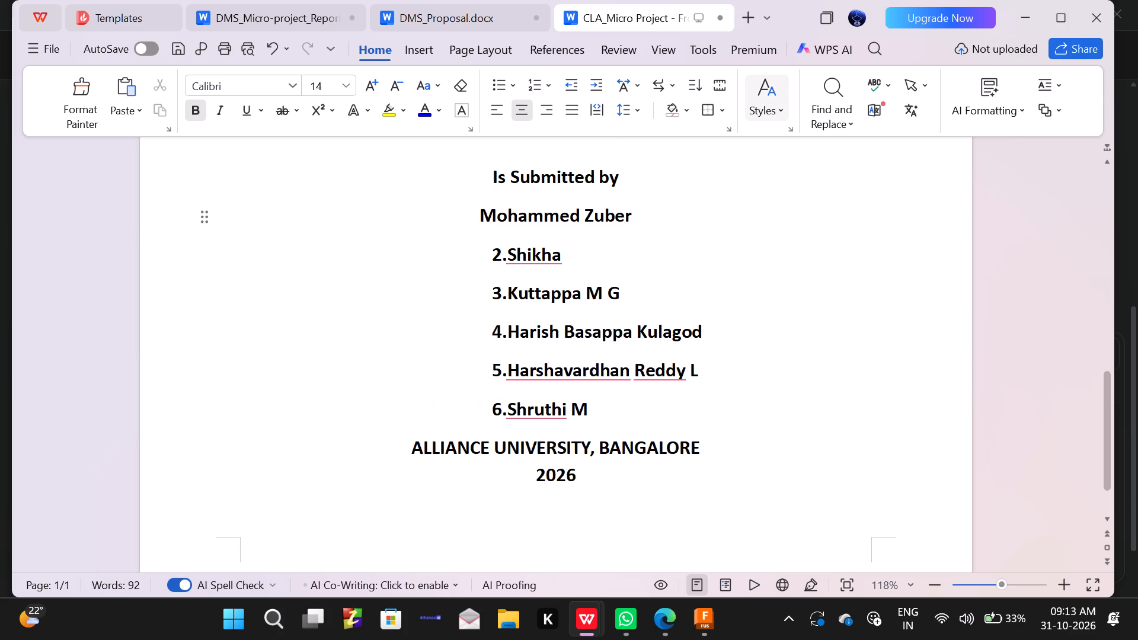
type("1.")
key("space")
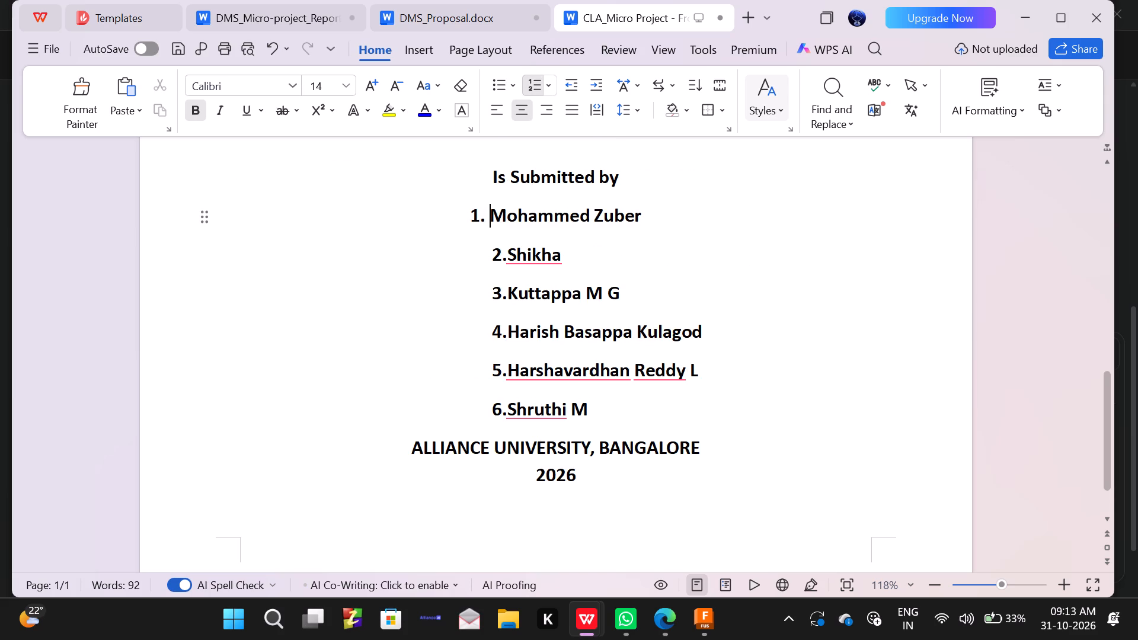
Change the alignment of all six submitter lines from mixed to left-aligned.
left_click_drag(459, 216, 589, 371)
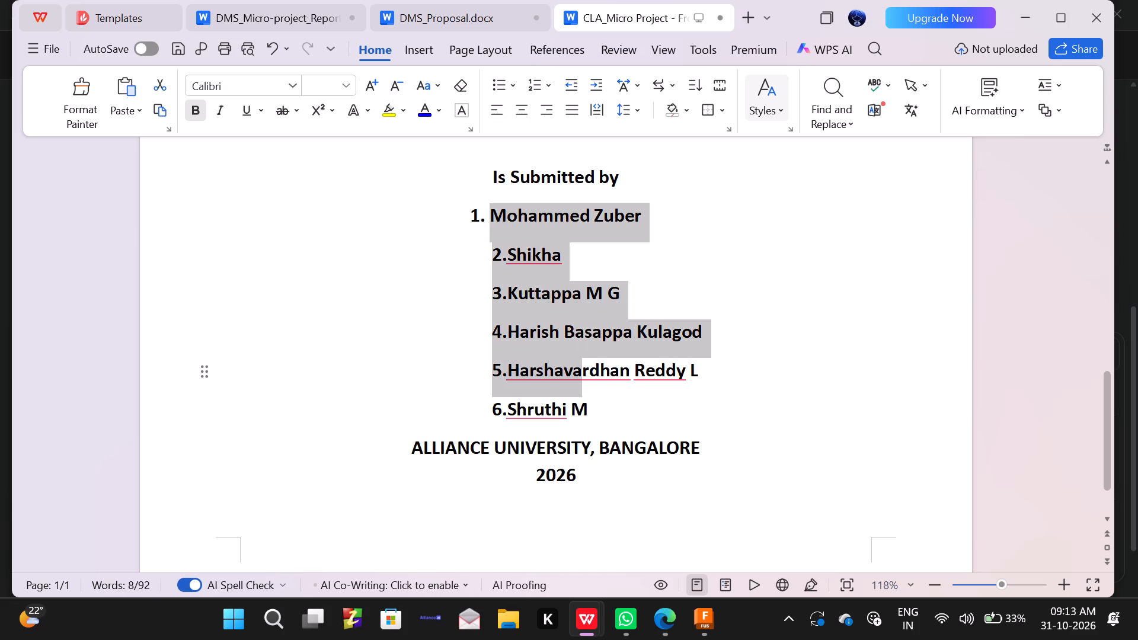
left_click_drag(589, 371, 603, 407)
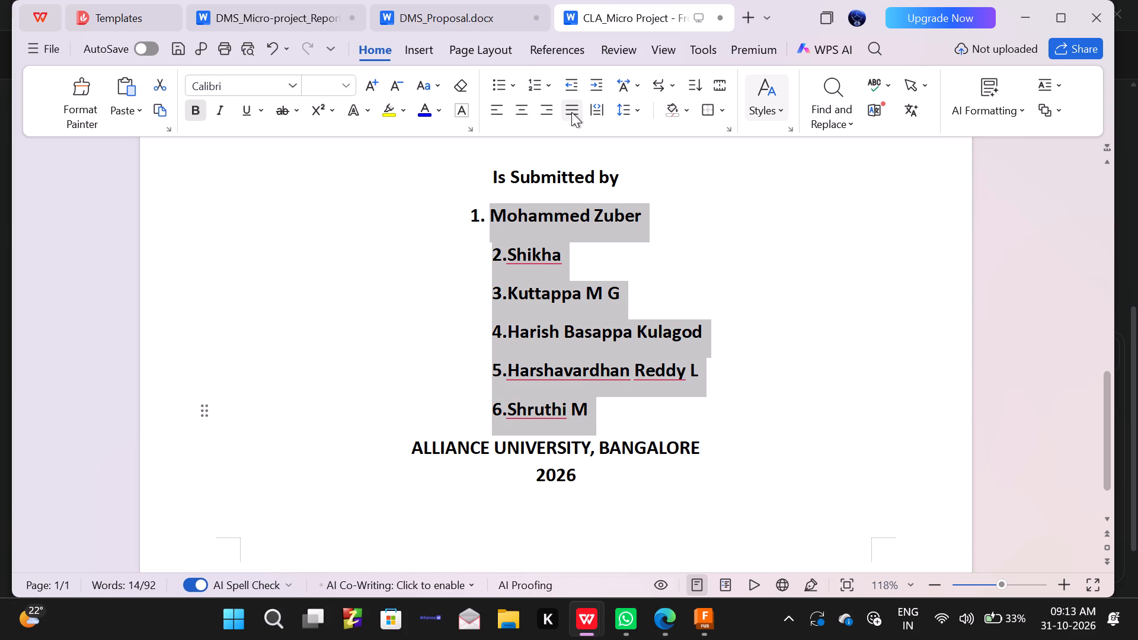
left_click(568, 113)
left_click(568, 113)
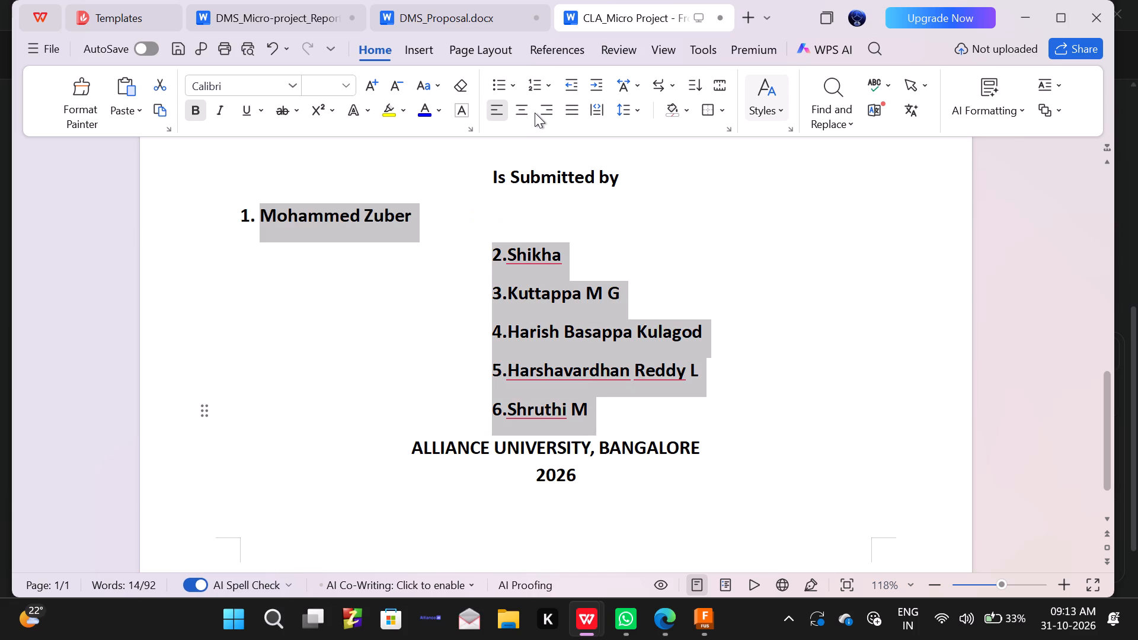
left_click(642, 172)
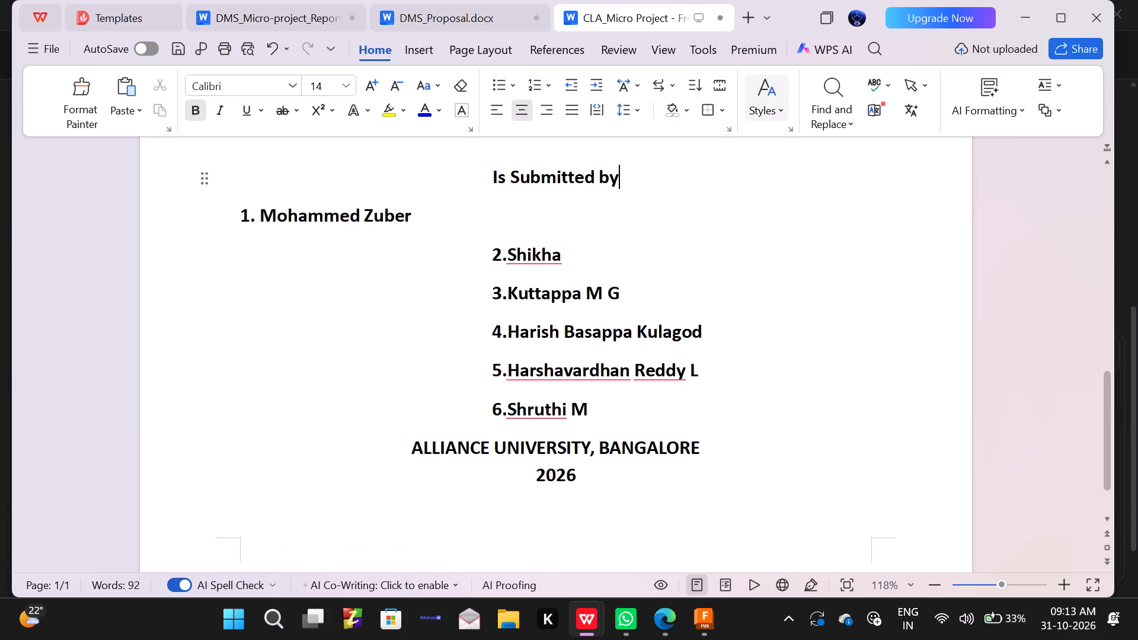
Increase the indent of the first submitter's line to bring it in line with submitters 2 to 6.
left_click_drag(419, 219, 241, 213)
left_click(600, 84)
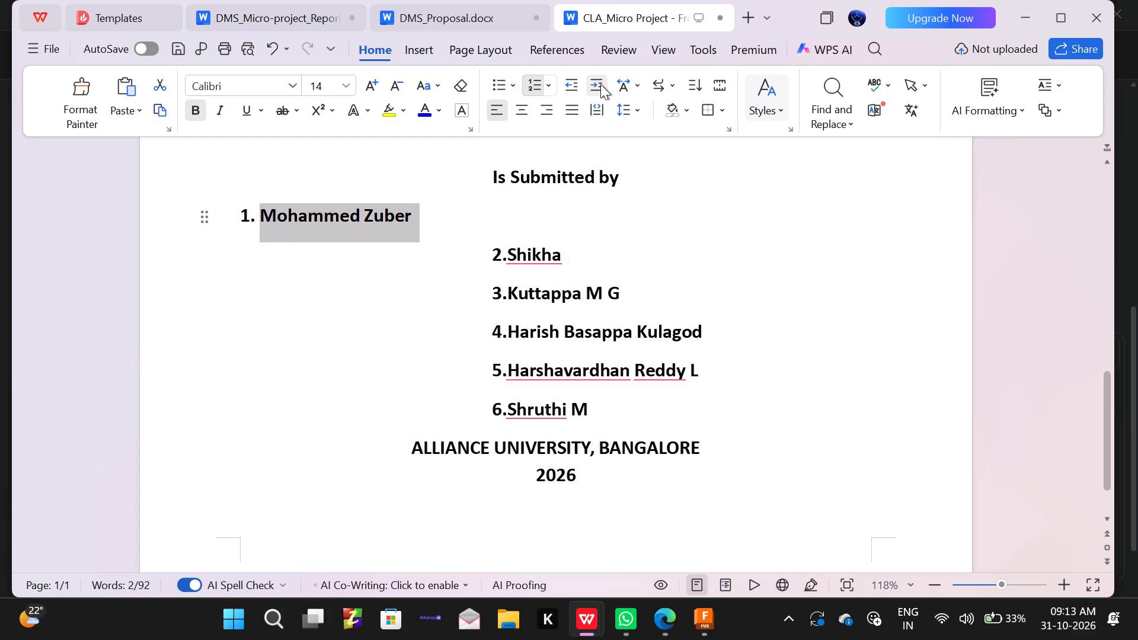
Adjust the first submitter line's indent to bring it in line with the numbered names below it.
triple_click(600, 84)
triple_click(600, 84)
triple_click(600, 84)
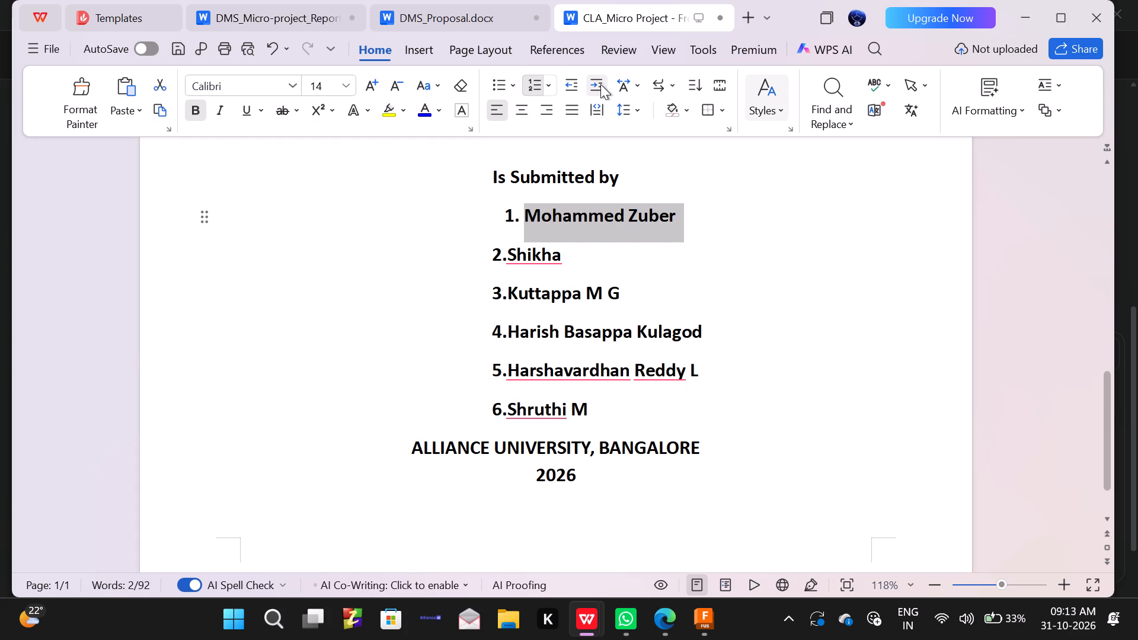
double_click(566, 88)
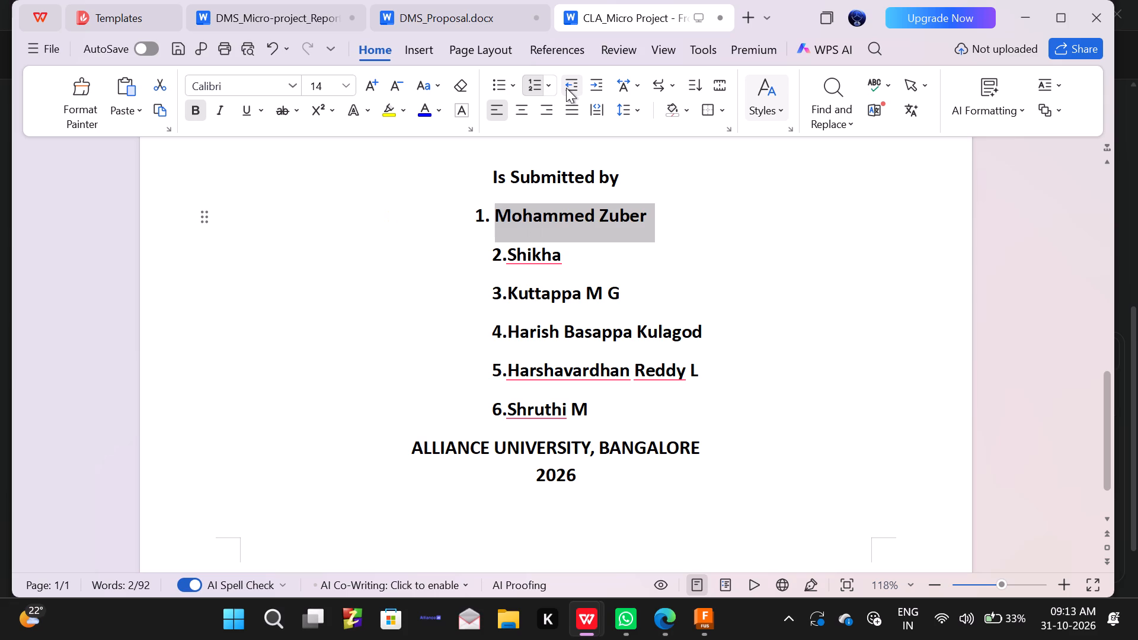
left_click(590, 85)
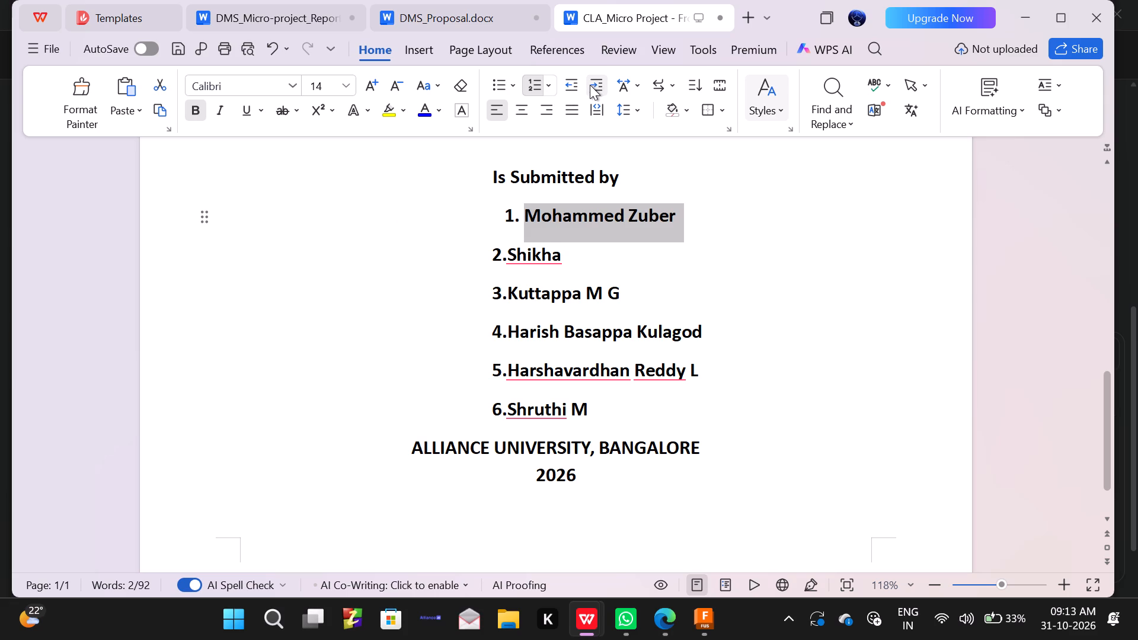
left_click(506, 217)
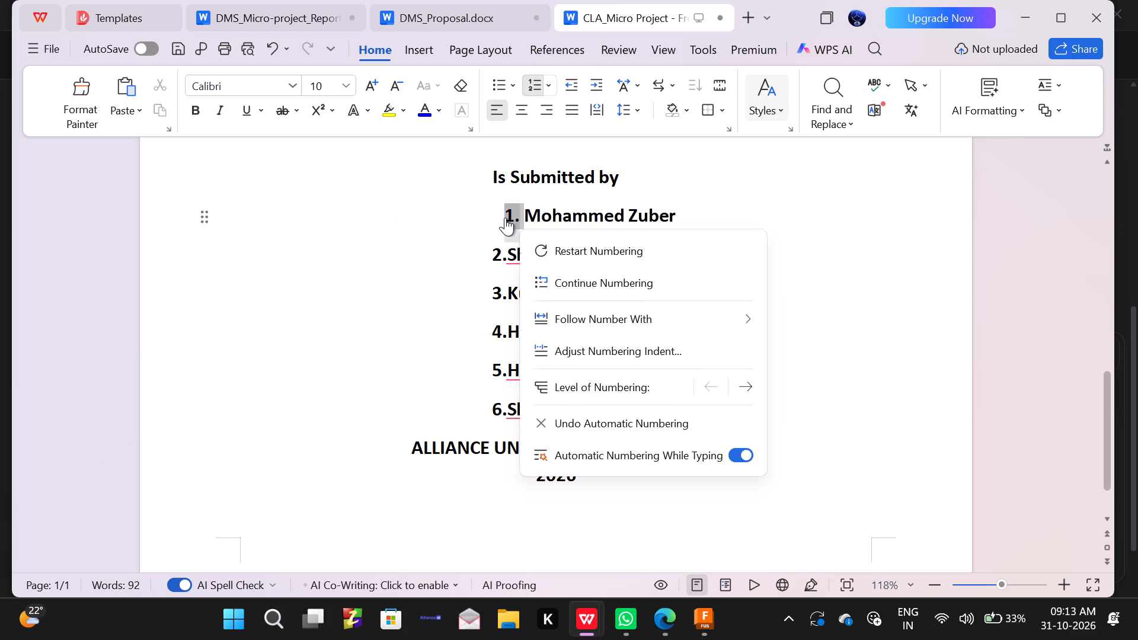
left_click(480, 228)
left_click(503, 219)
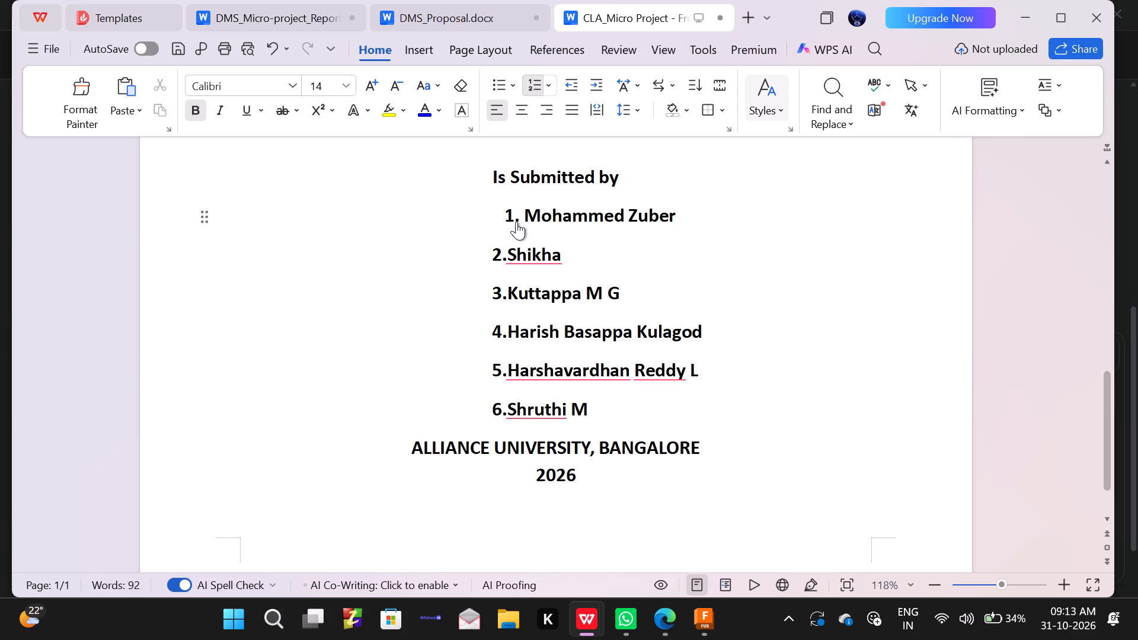
Remove the automatic numbering from the first submitter line.
scroll(522, 256, "up", 2)
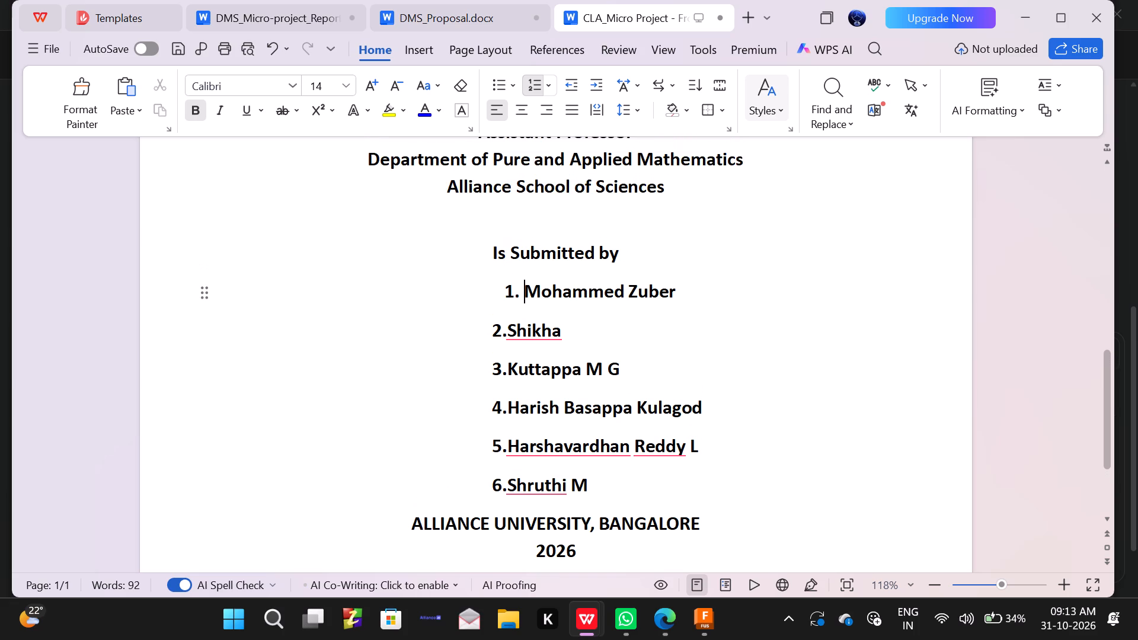
key("BackSpace")
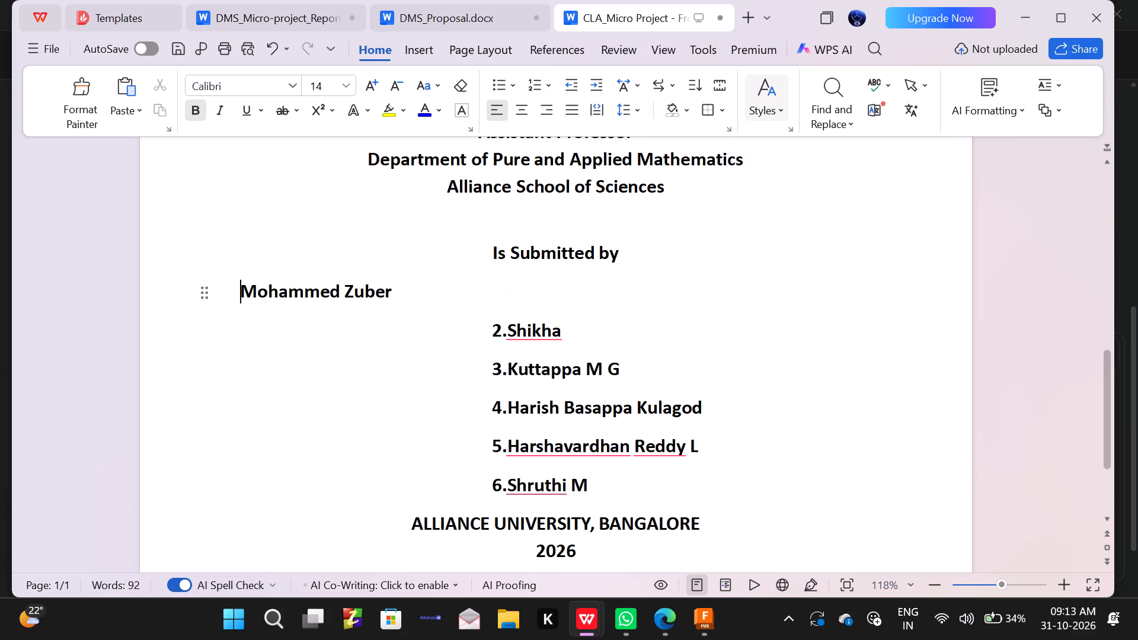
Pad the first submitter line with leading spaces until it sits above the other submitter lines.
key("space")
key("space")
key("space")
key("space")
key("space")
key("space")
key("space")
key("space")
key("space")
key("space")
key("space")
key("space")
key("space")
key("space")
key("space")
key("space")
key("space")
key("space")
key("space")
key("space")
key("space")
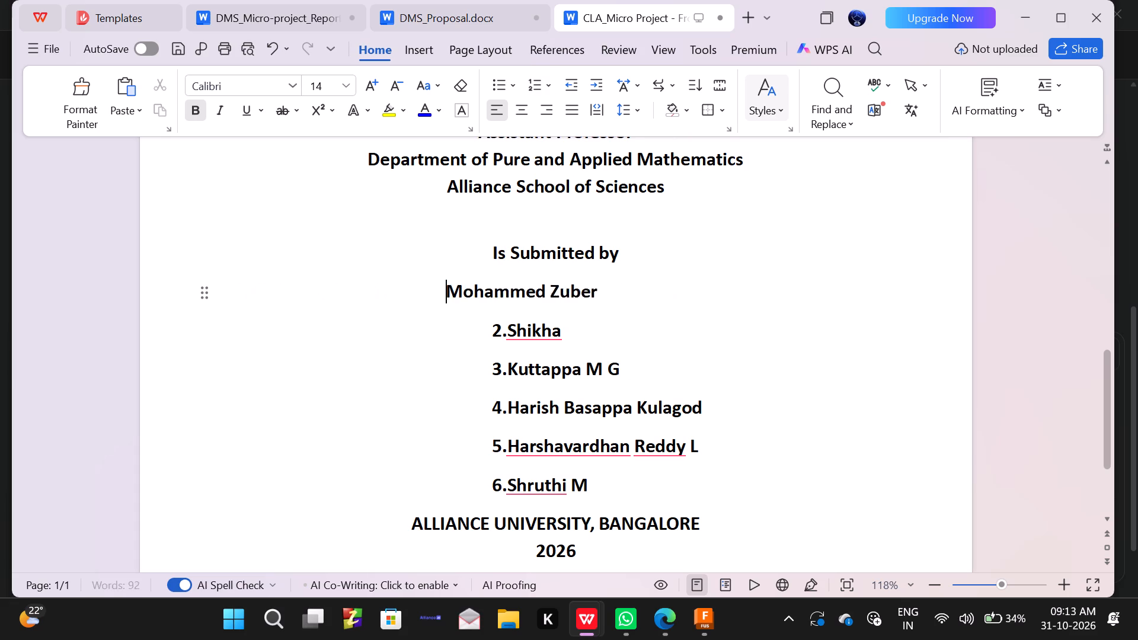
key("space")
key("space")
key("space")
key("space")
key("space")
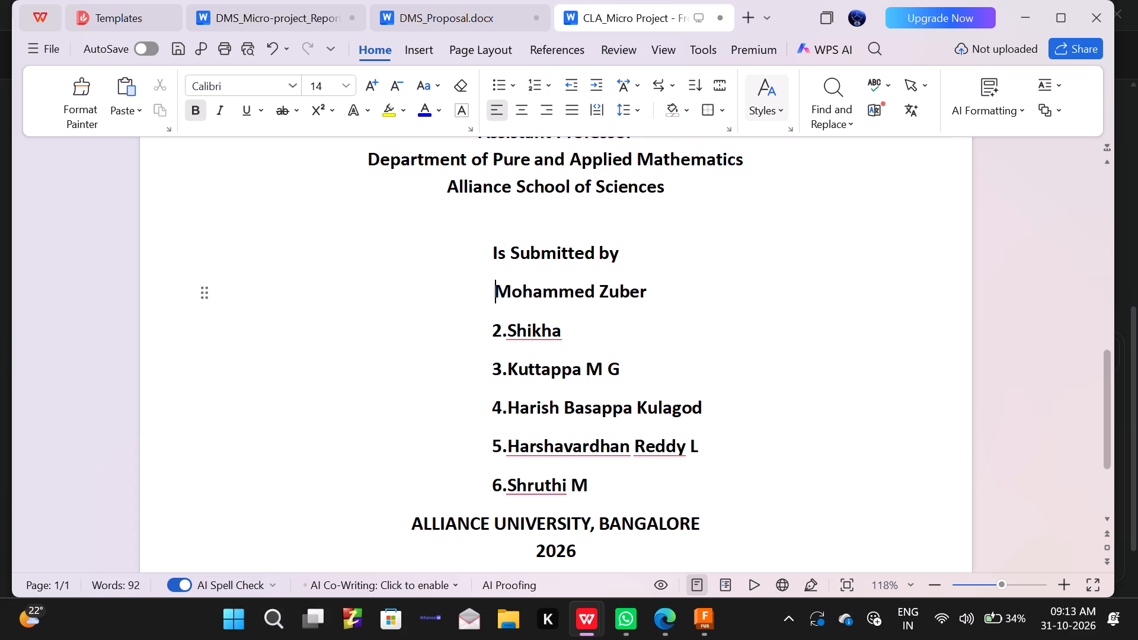
Add a manual "1." before the first submitter's name.
key("1")
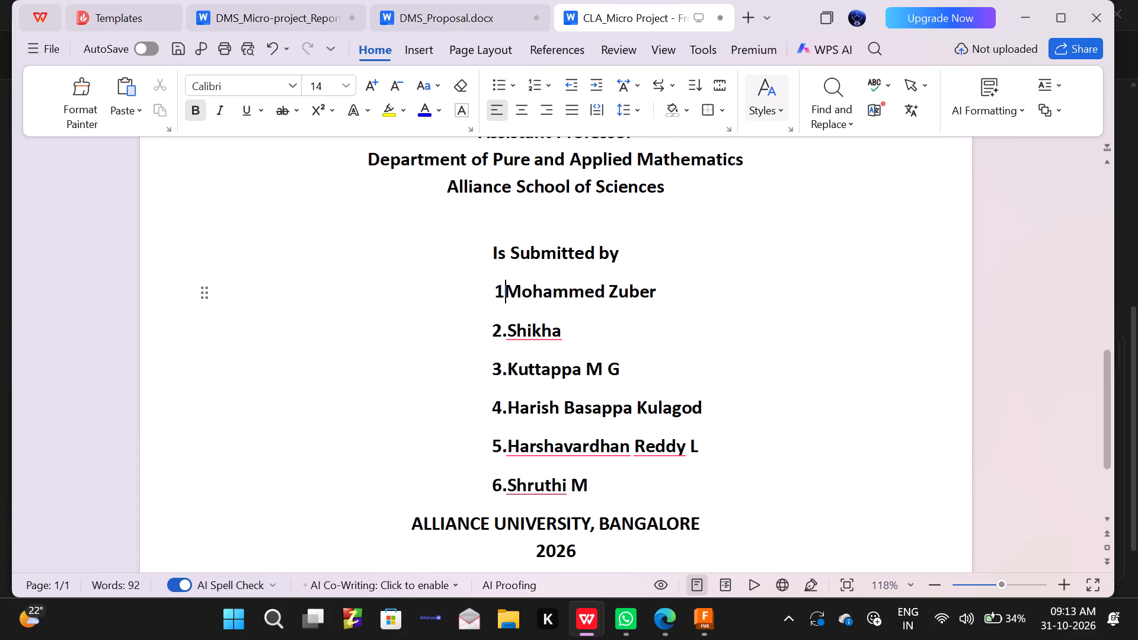
key("period")
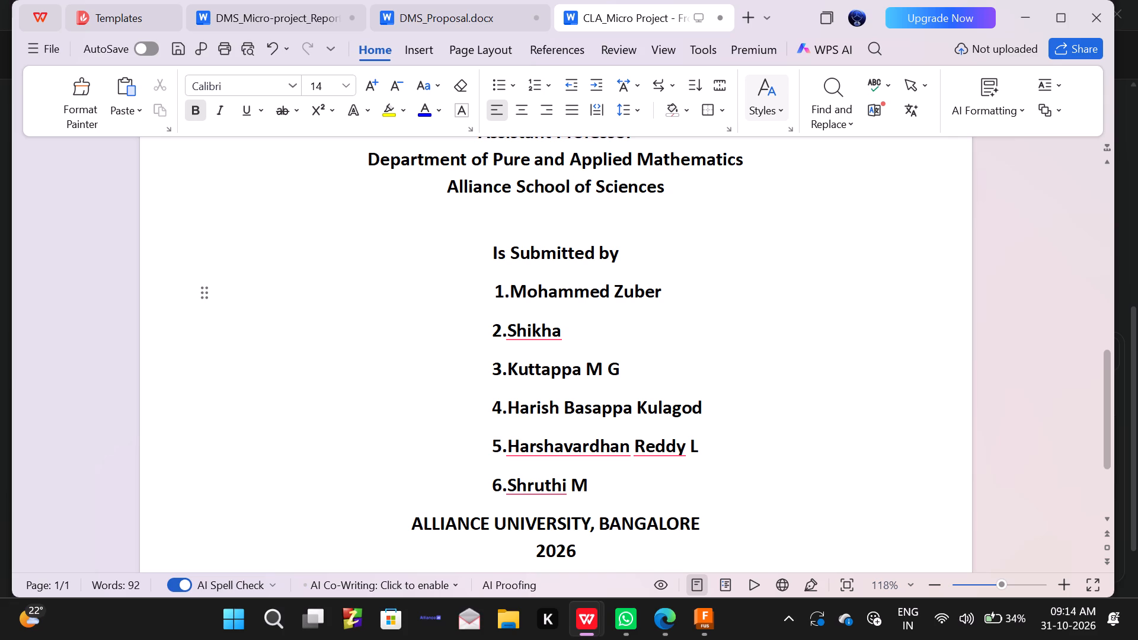
Remove the leading offset before the "1." on the first submitter line.
left_click(491, 287)
key("BackSpace")
left_click(491, 287)
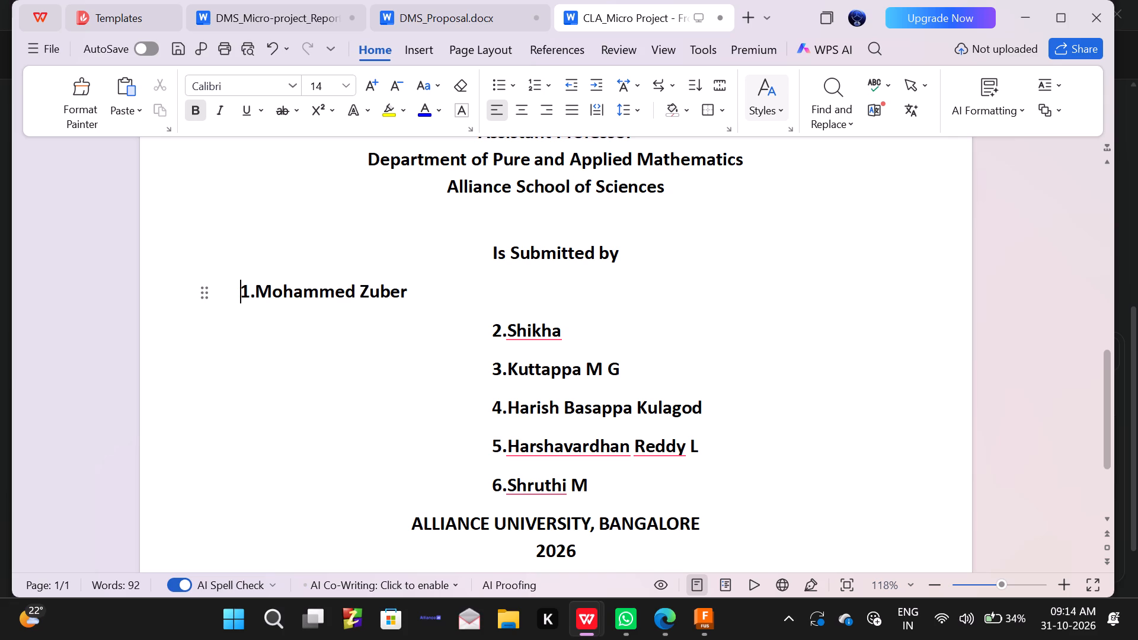
key("space")
key("space")
key("space")
key("space")
key("space")
key("space")
key("space")
key("space")
key("space")
Pad the first submitter line with leading spaces until its "1." sits above the numbers of the other submitters.
left_click(238, 293)
key("space")
key("space")
key("space")
key("space")
key("space")
key("space")
key("space")
key("space")
key("space")
key("space")
key("space")
key("space")
key("space")
key("space")
key("space")
key("space")
key("space")
key("space")
key("space")
key("space")
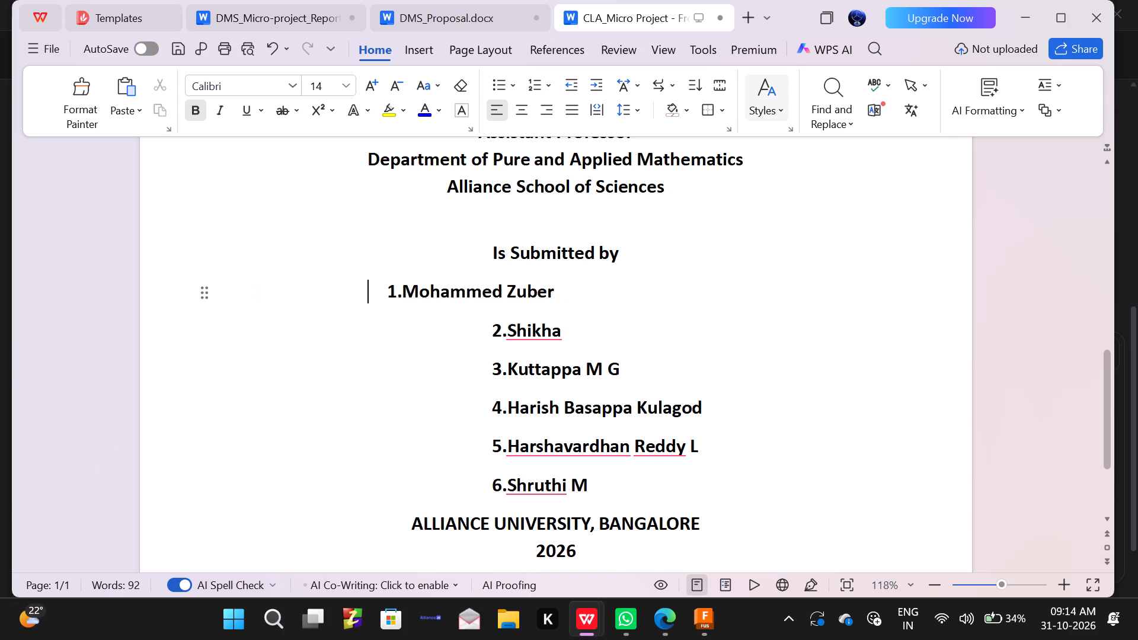
key("space")
key("space")
key("space")
key("space")
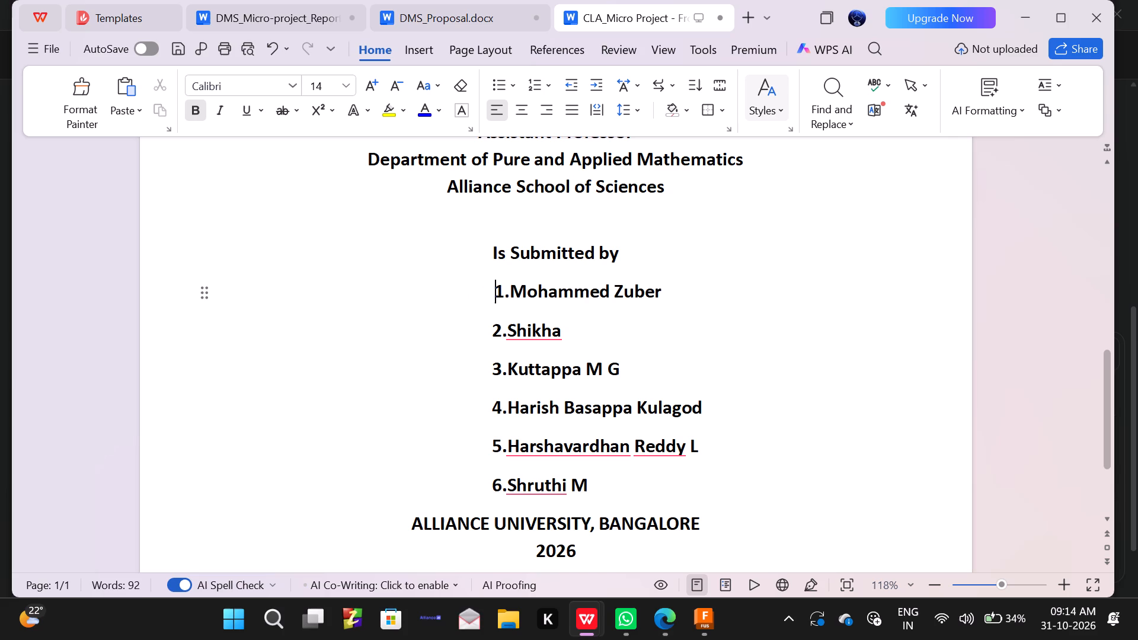
left_click(728, 333)
Review the front page's layout from the course and program details down to the submitter list and university footer.
scroll(728, 333, "up", 1)
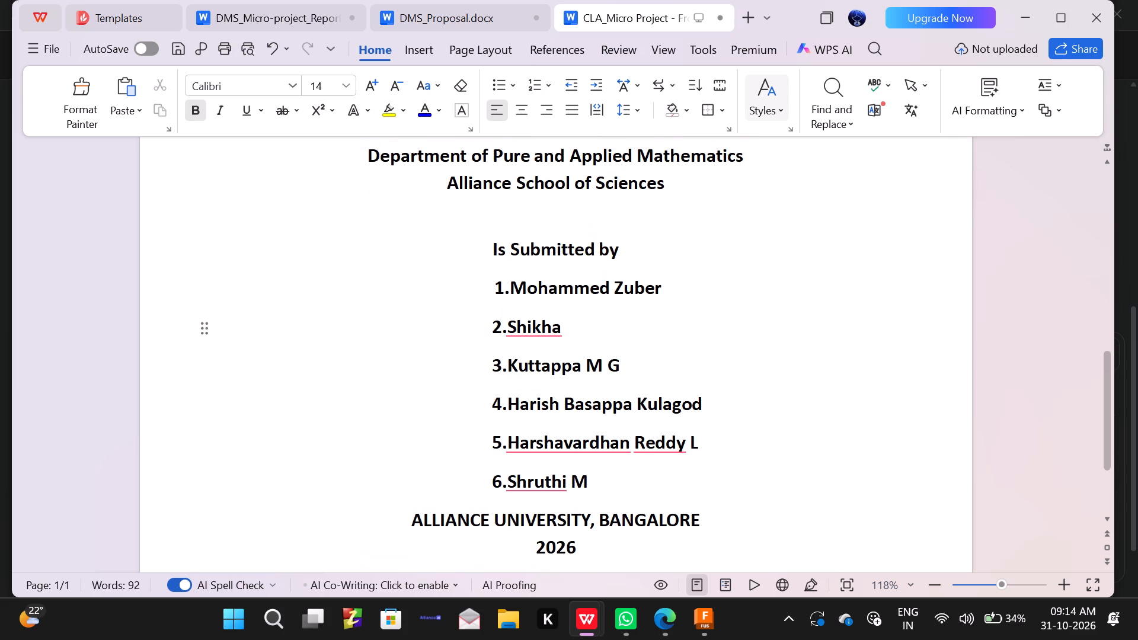
scroll(728, 333, "up", 2)
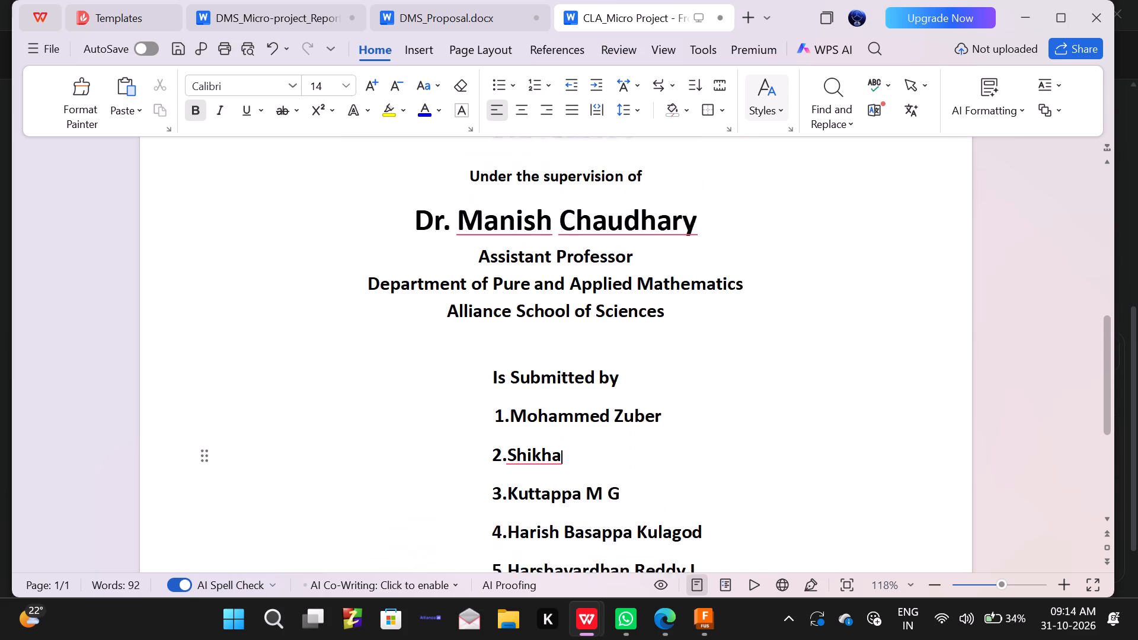
scroll(728, 333, "up", 4)
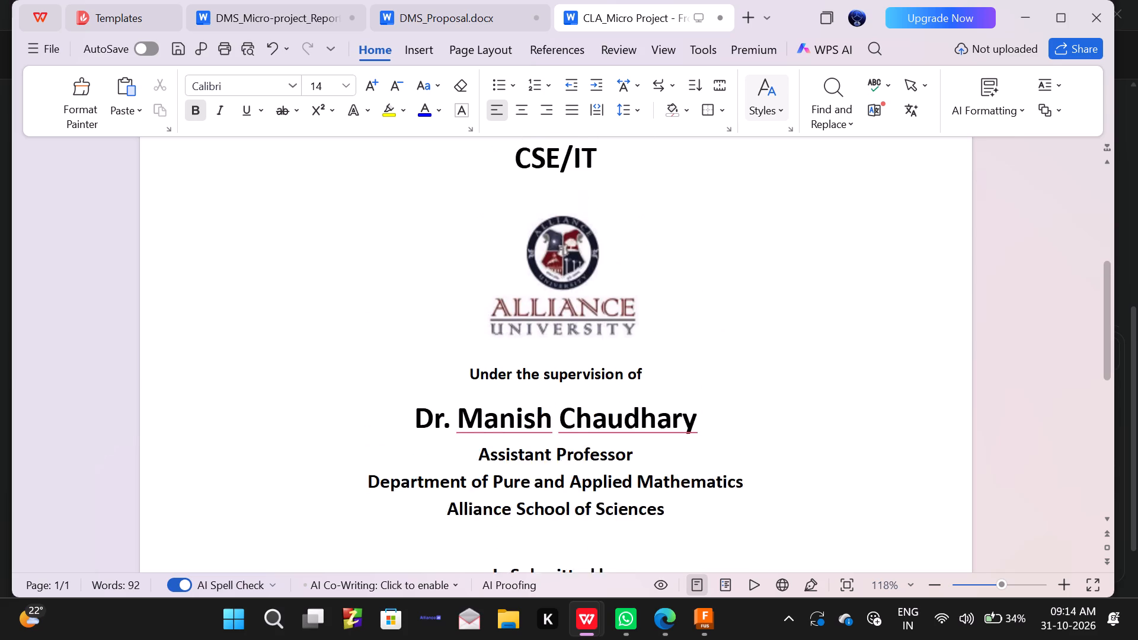
scroll(728, 333, "up", 3)
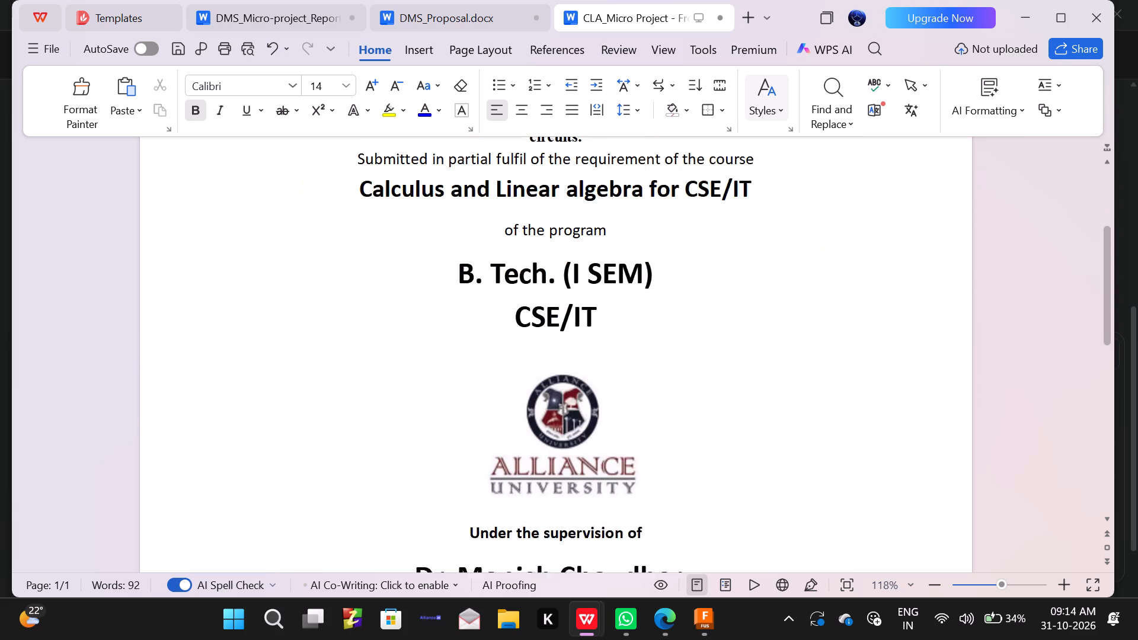
scroll(728, 333, "down", 3)
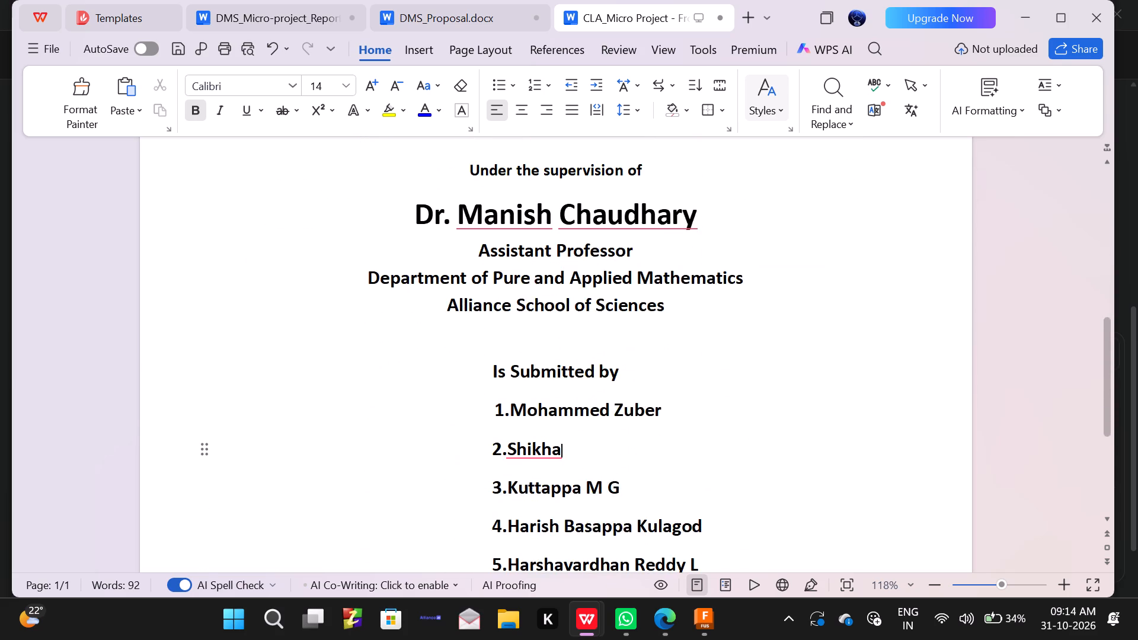
scroll(728, 333, "down", 1)
scroll(669, 395, "down", 1)
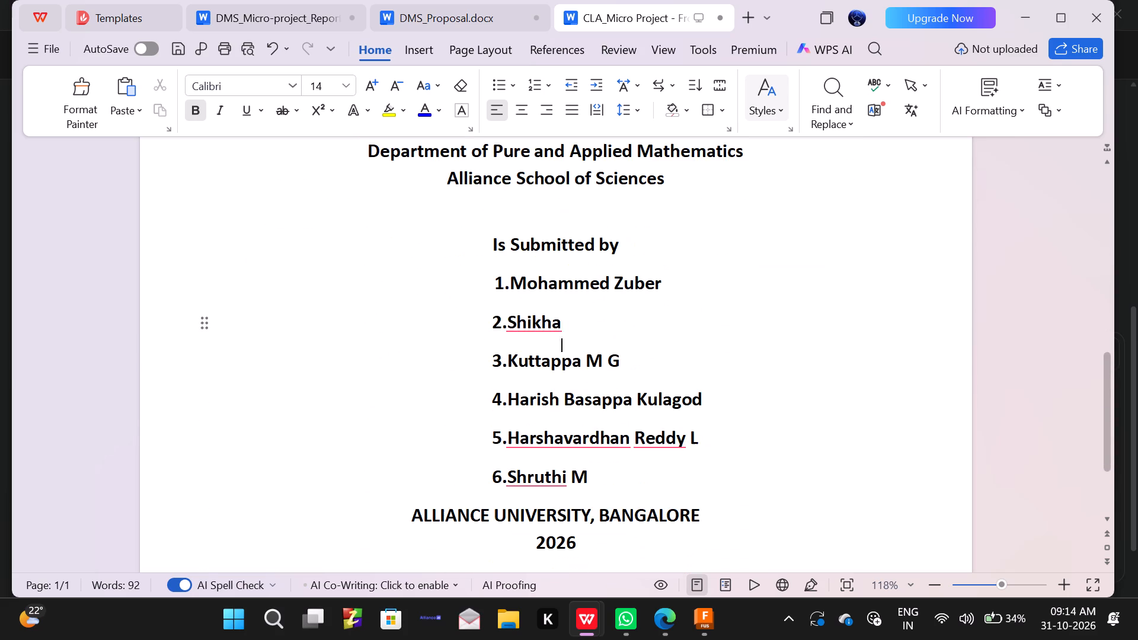
scroll(669, 395, "down", 1)
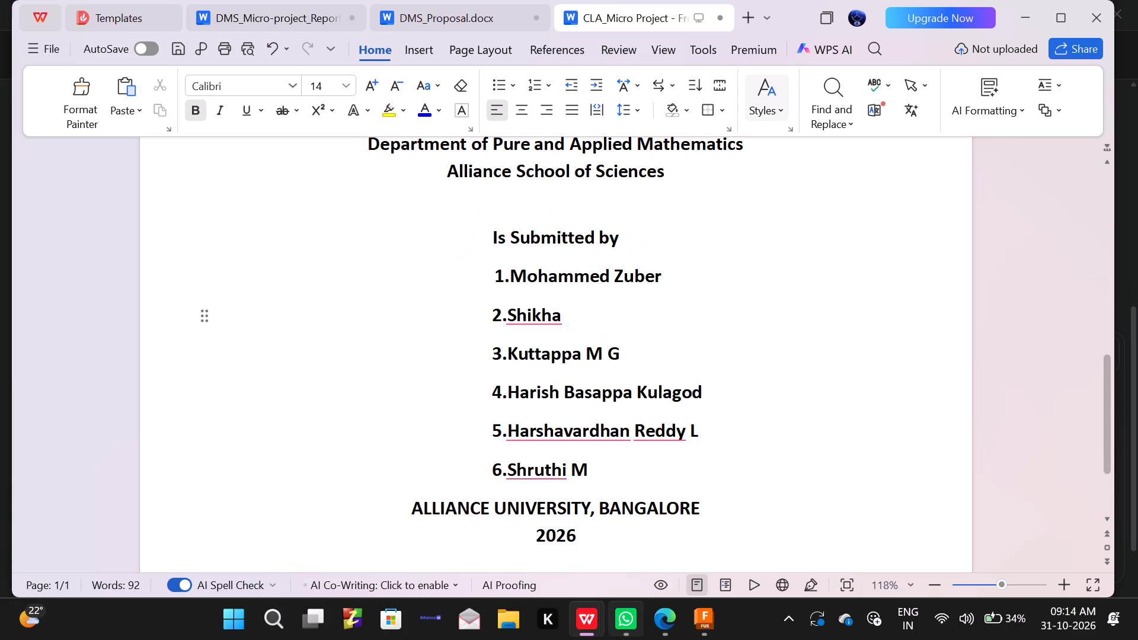
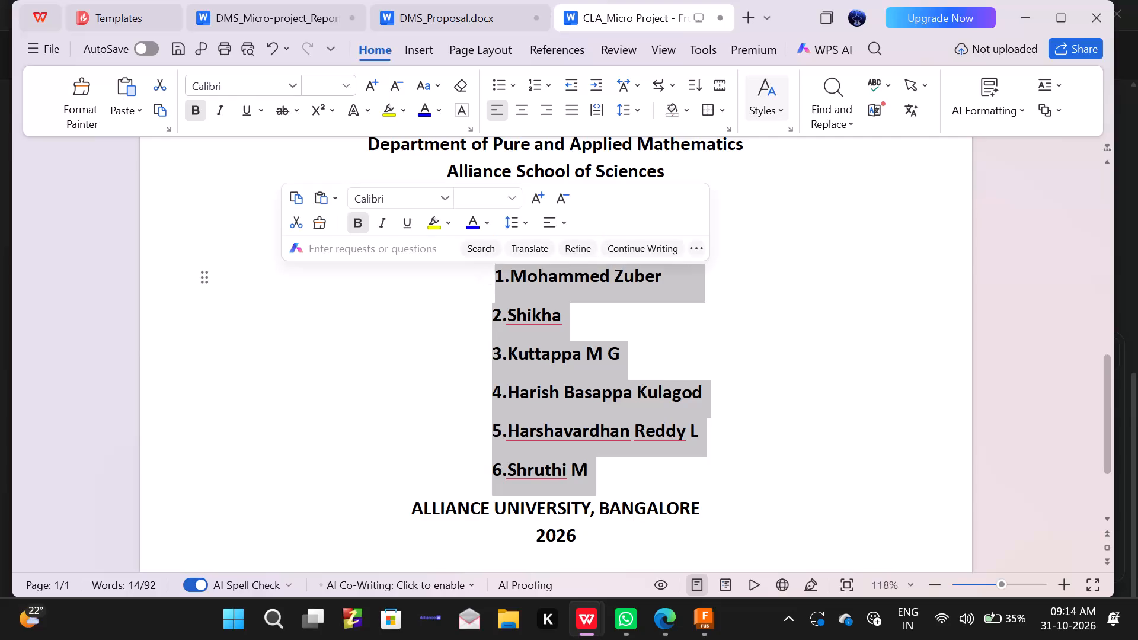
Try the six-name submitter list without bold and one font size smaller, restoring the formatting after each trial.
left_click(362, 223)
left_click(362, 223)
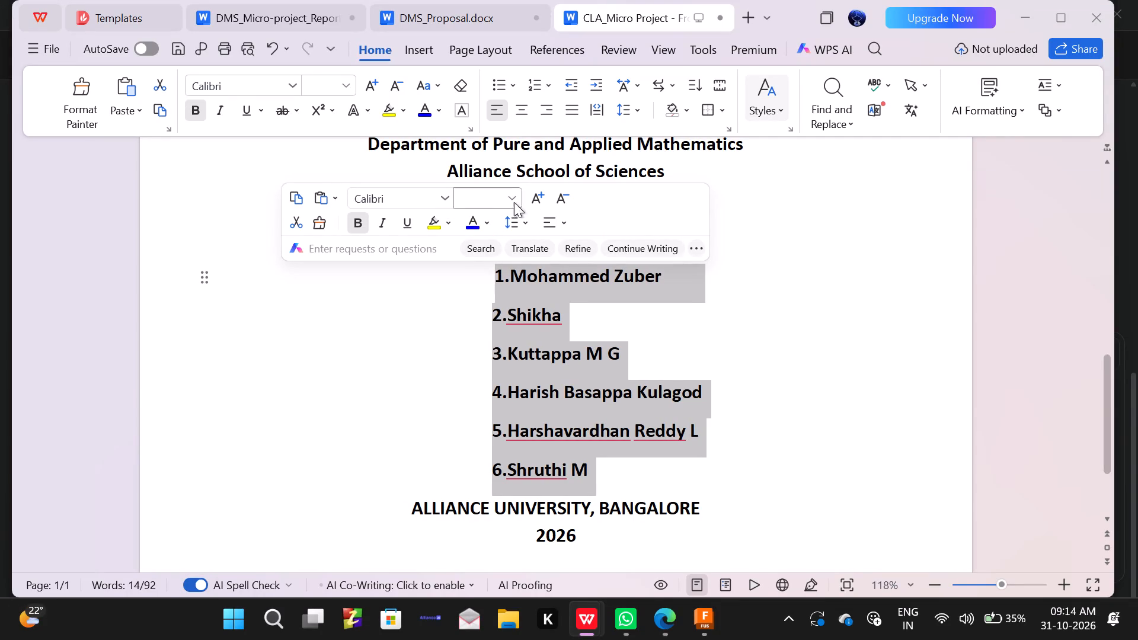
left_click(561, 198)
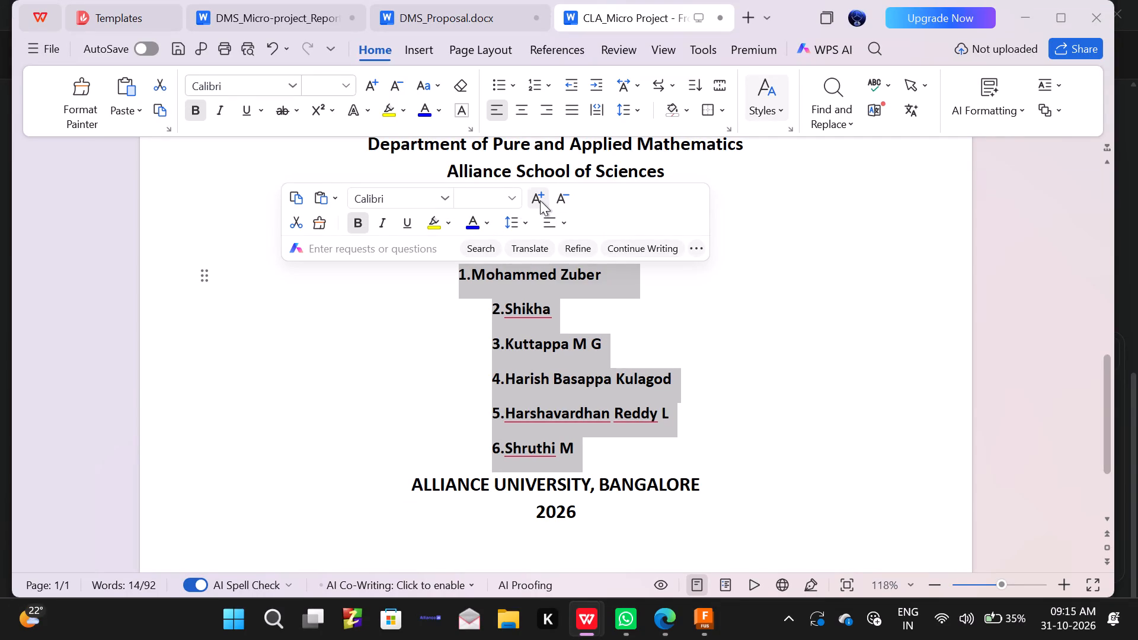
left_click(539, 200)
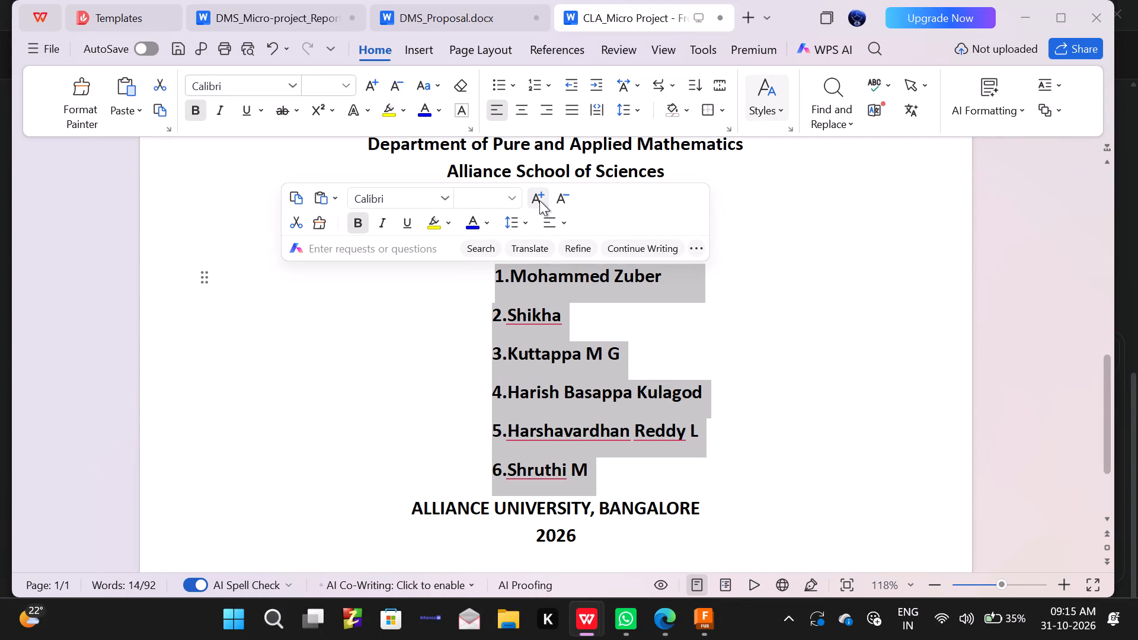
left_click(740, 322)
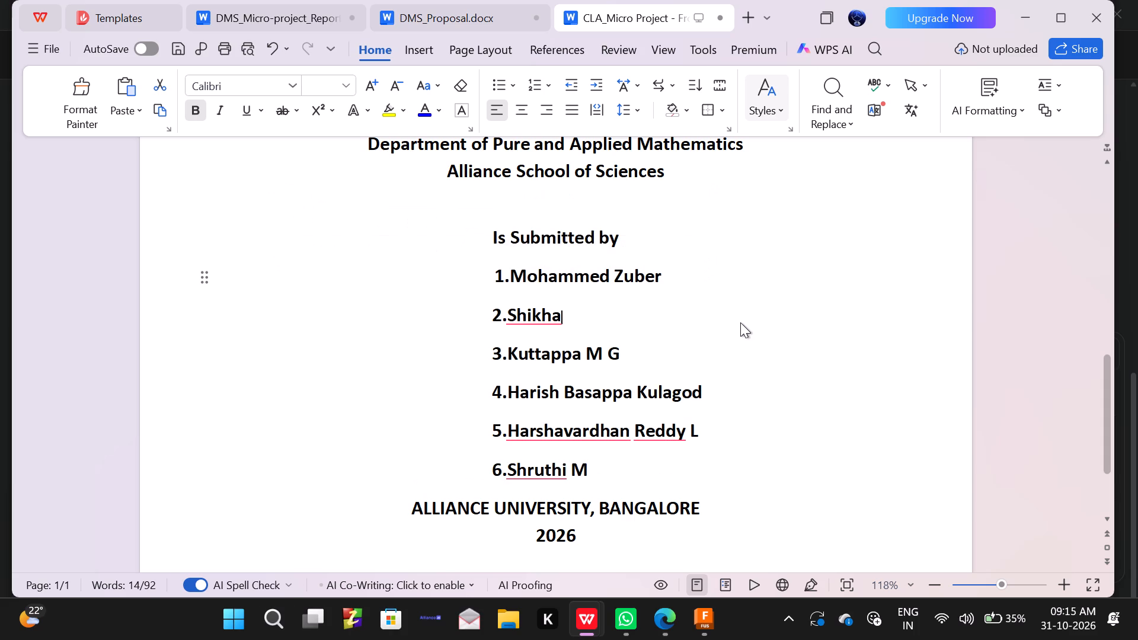
Insert an empty line between the sixth submitter and the university footer.
left_click(618, 478)
key("Return")
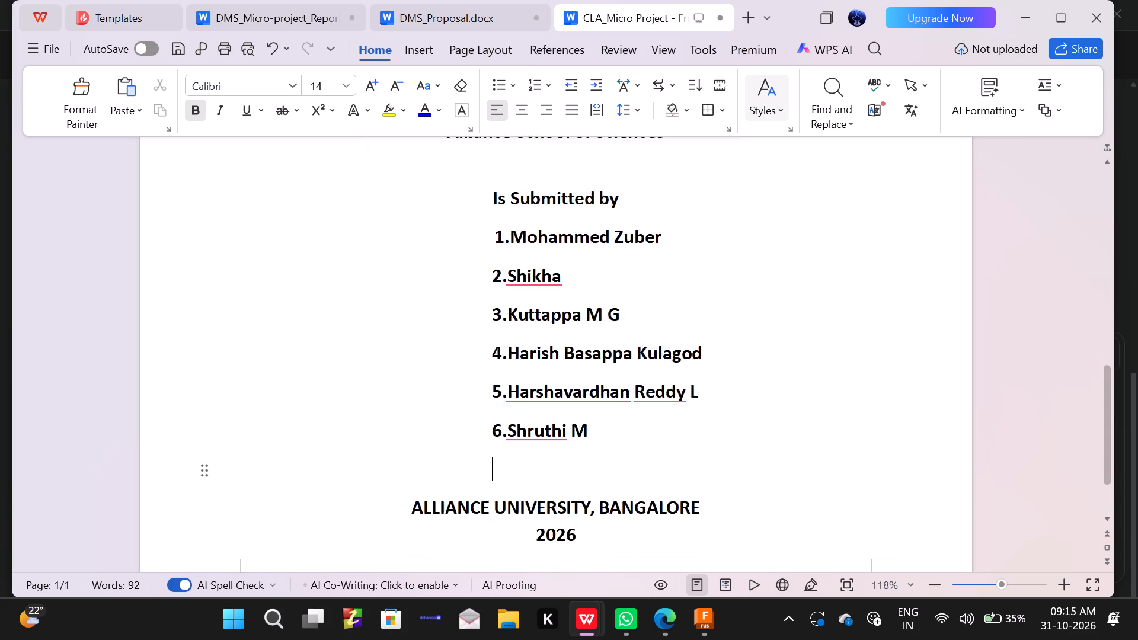
Review the front page from the project title down to the submitter list and the spacing above the university footer.
scroll(618, 478, "up", 3)
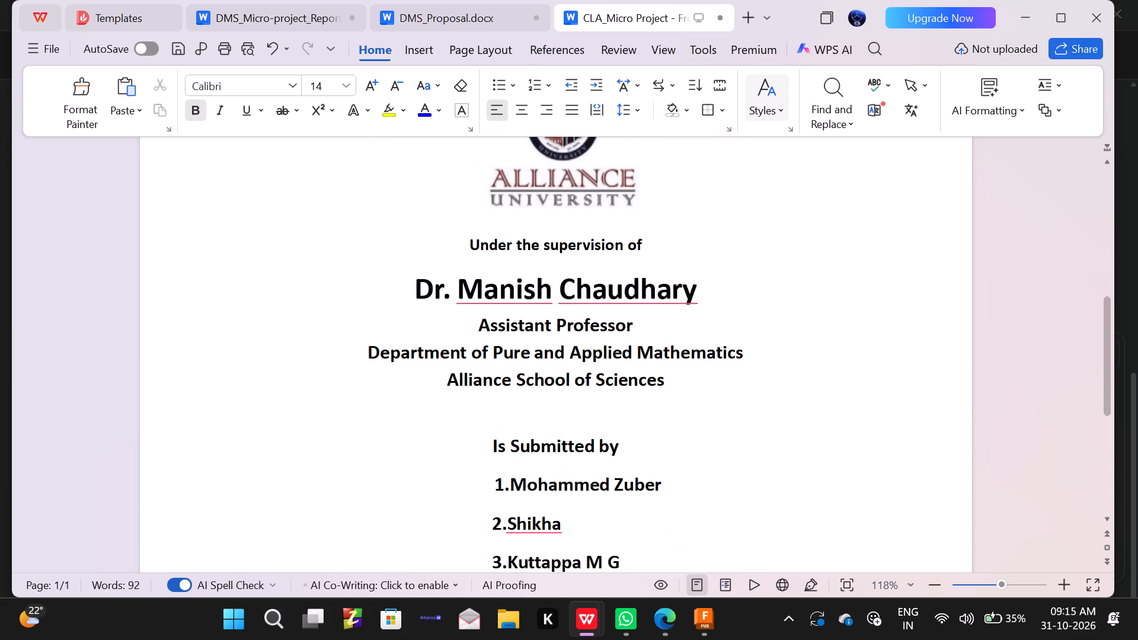
scroll(618, 478, "up", 4)
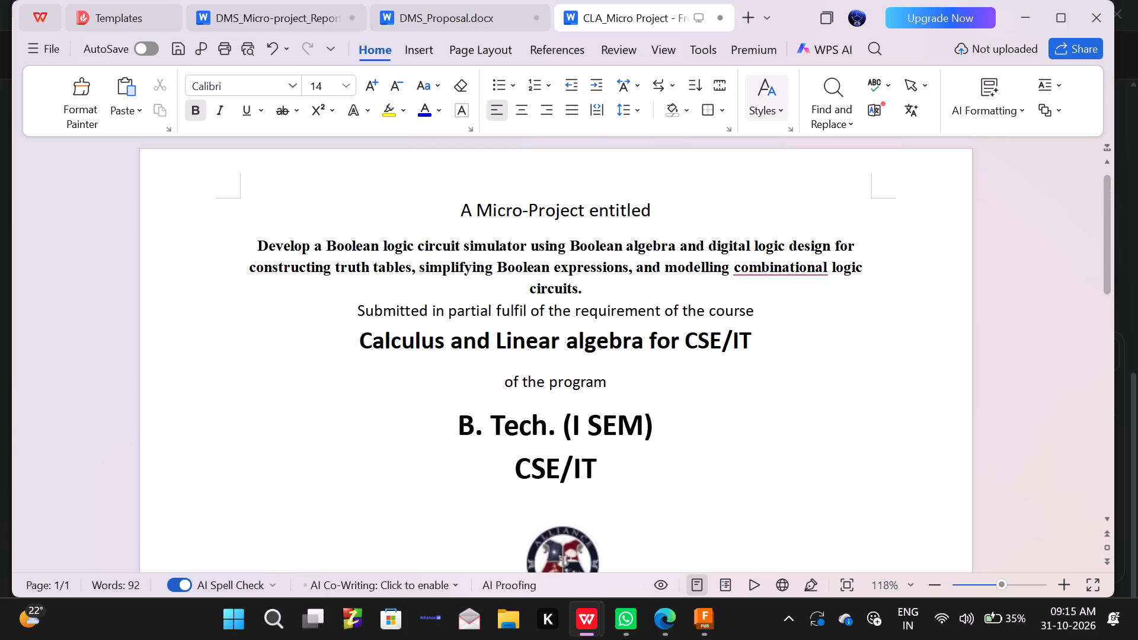
scroll(618, 478, "up", 1)
scroll(618, 478, "down", 7)
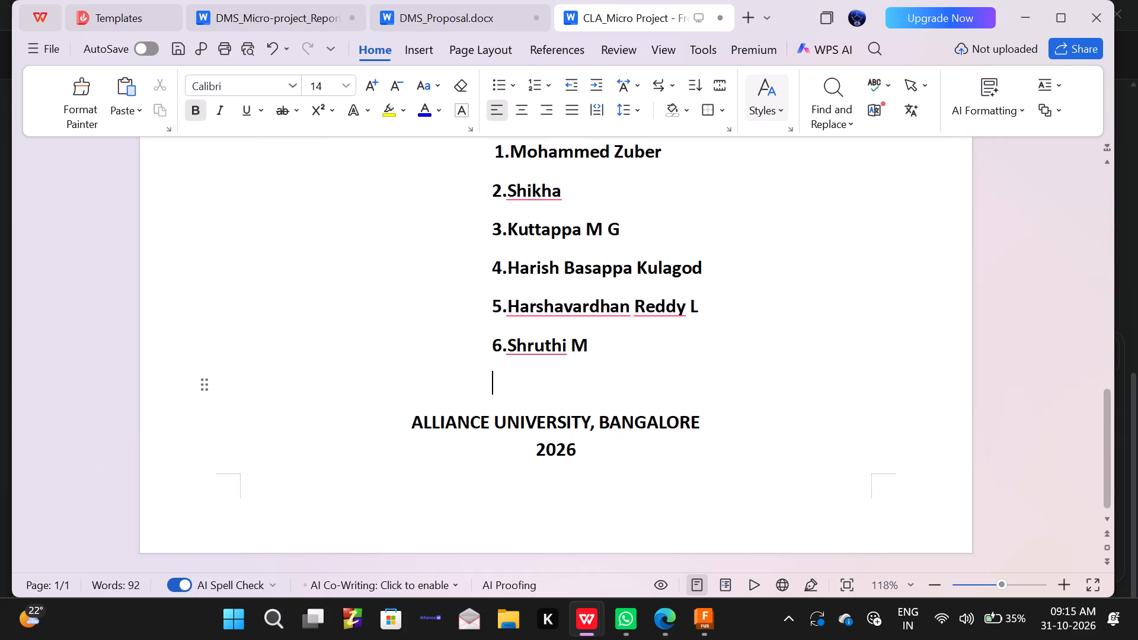
scroll(618, 478, "up", 2)
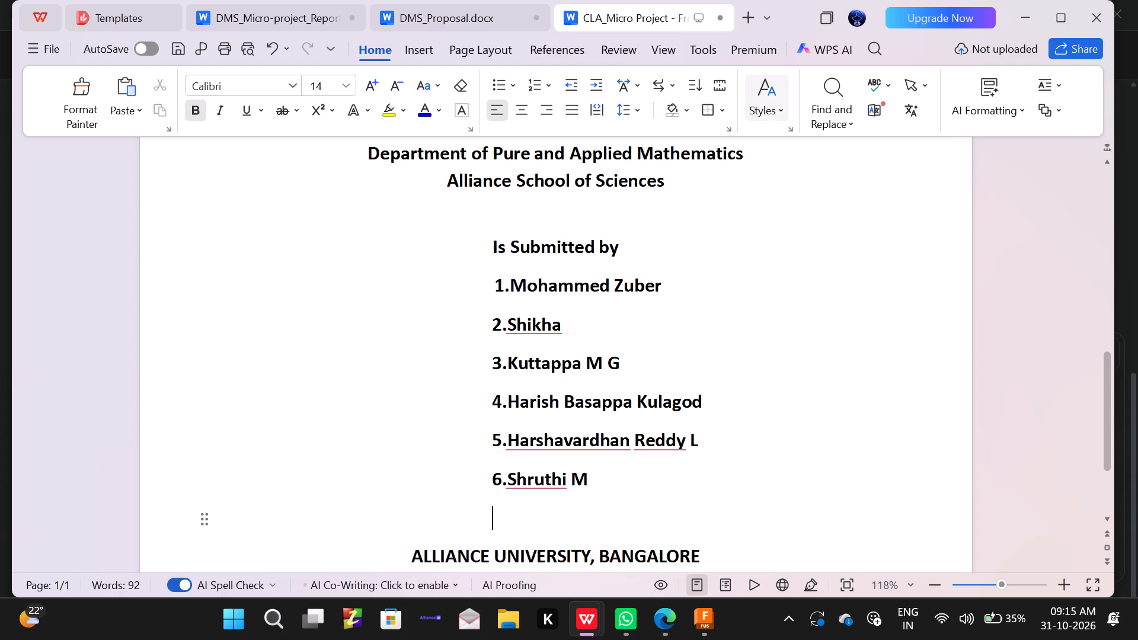
scroll(638, 238, "up", 1)
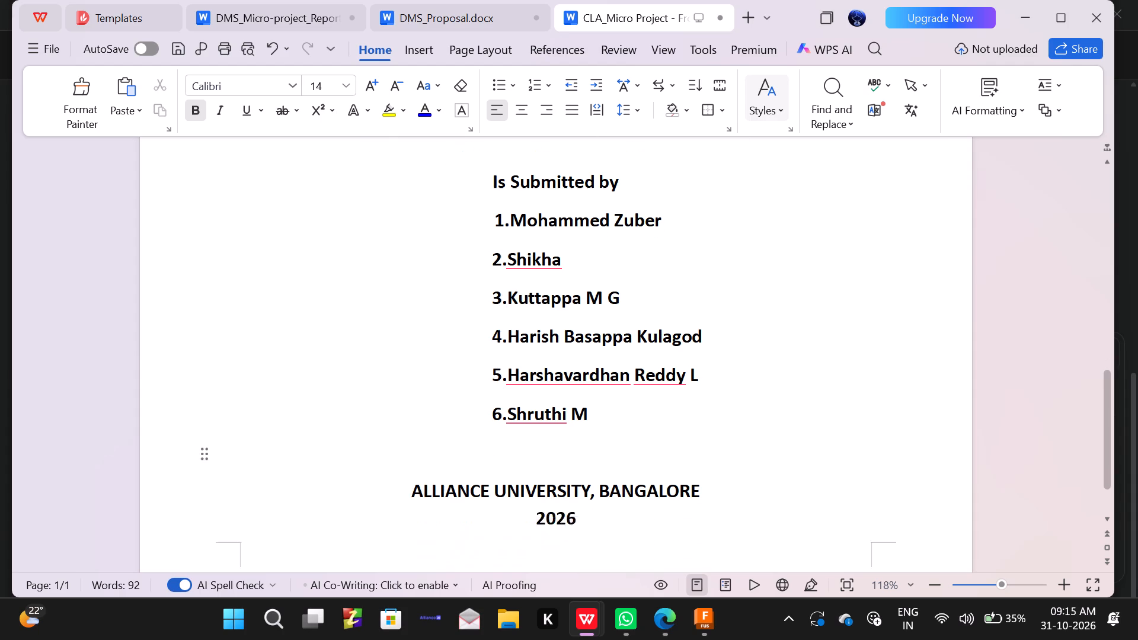
scroll(638, 238, "up", 3)
scroll(638, 238, "down", 1)
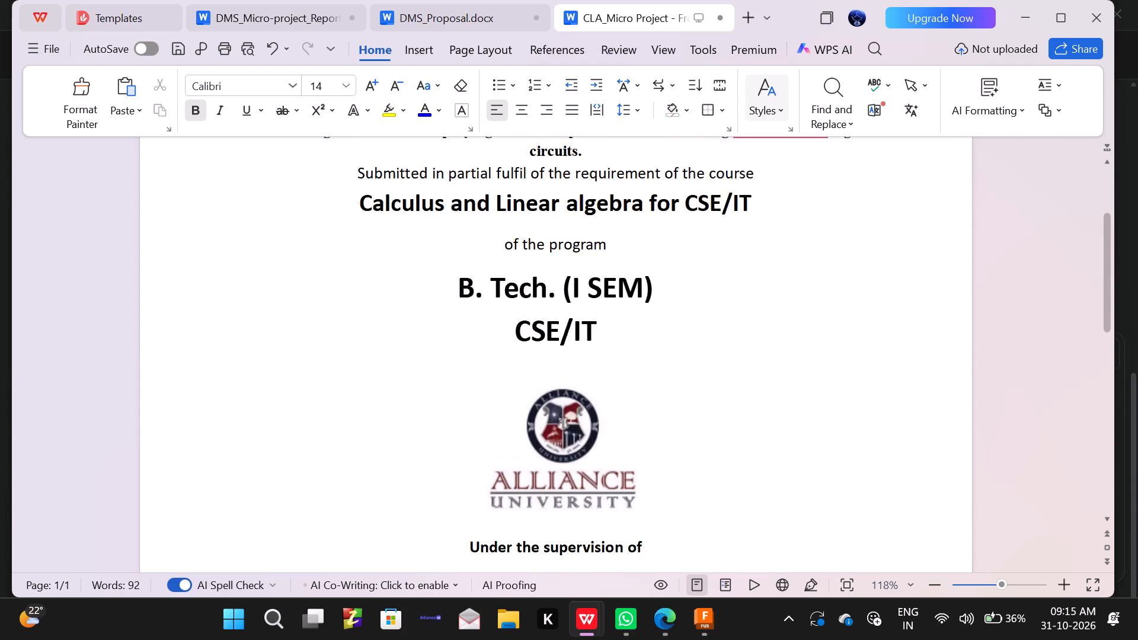
scroll(638, 238, "down", 1)
scroll(638, 238, "up", 1)
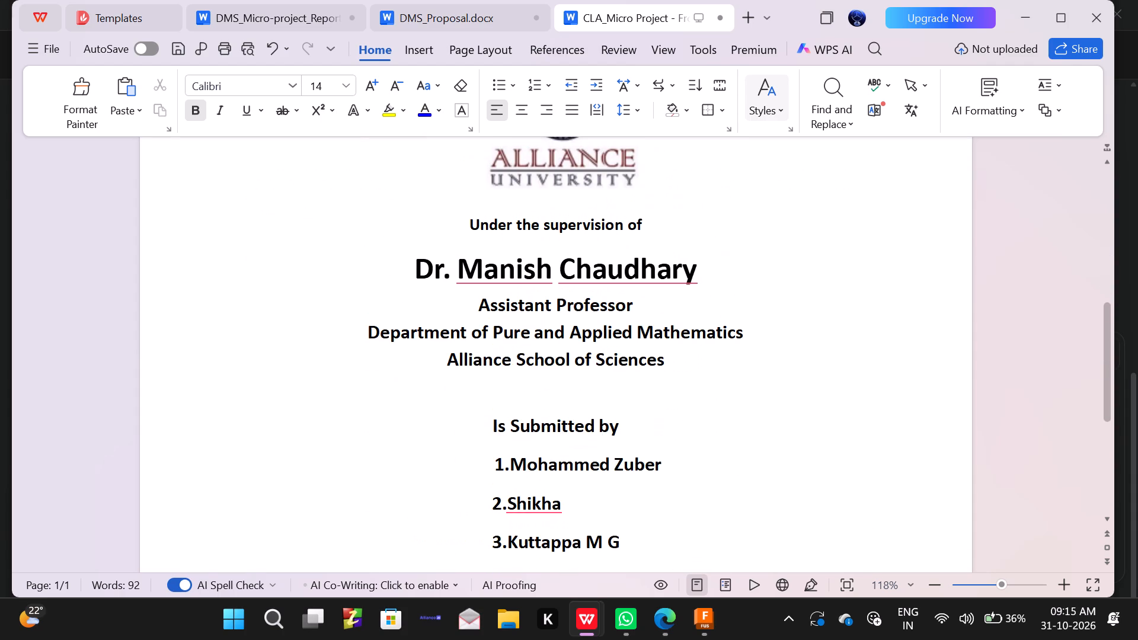
Export page 1 of CLA_Micro Project - Front page.docx to PDF in the source folder at standard quality.
left_click(46, 50)
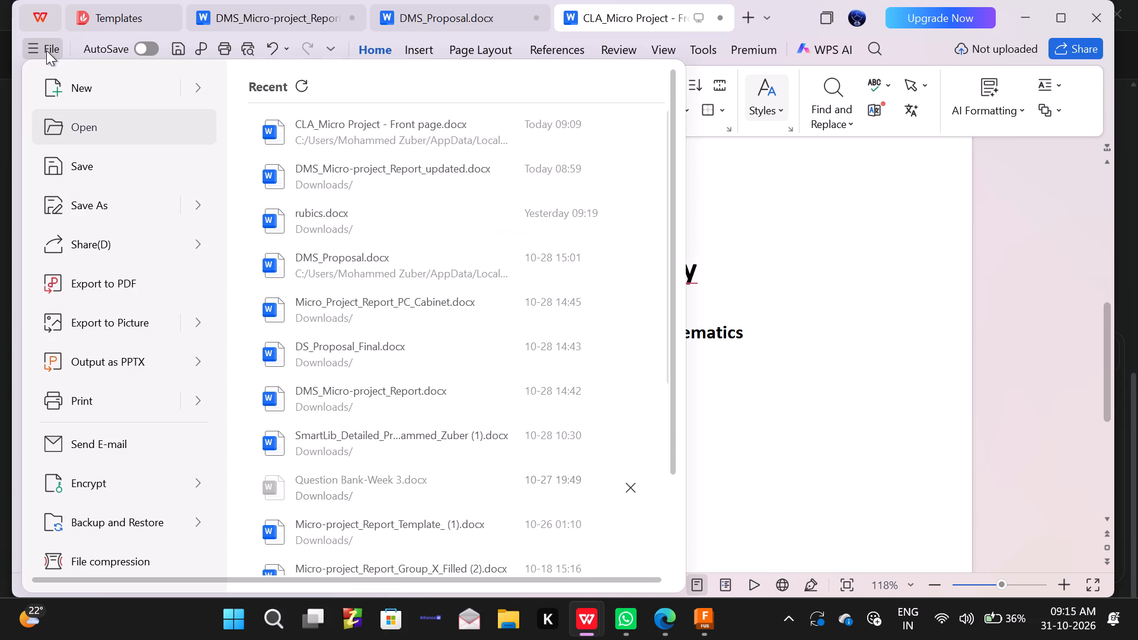
left_click(107, 292)
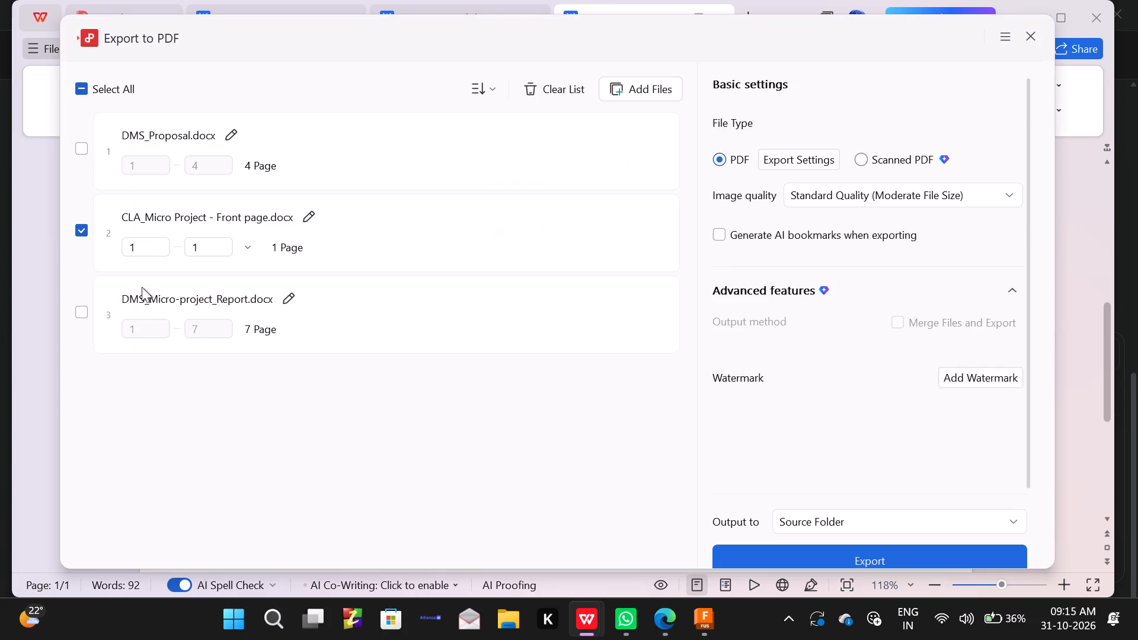
left_click(846, 561)
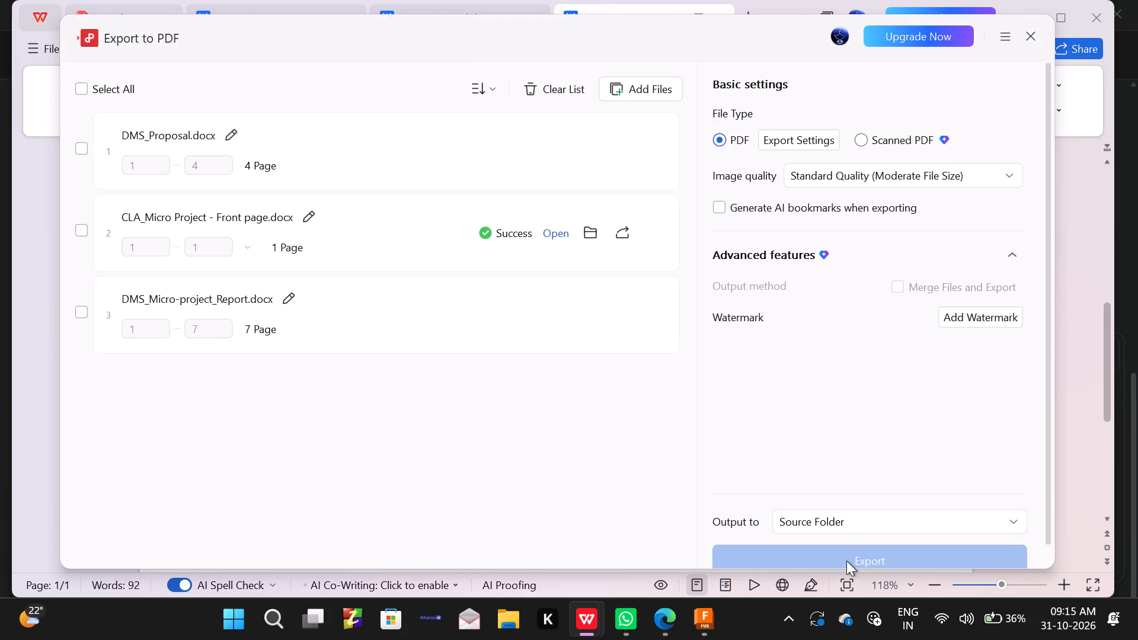
Switch to the Edge browser showing the Claude chat and the updated DMS micro-project report.
left_click(656, 615)
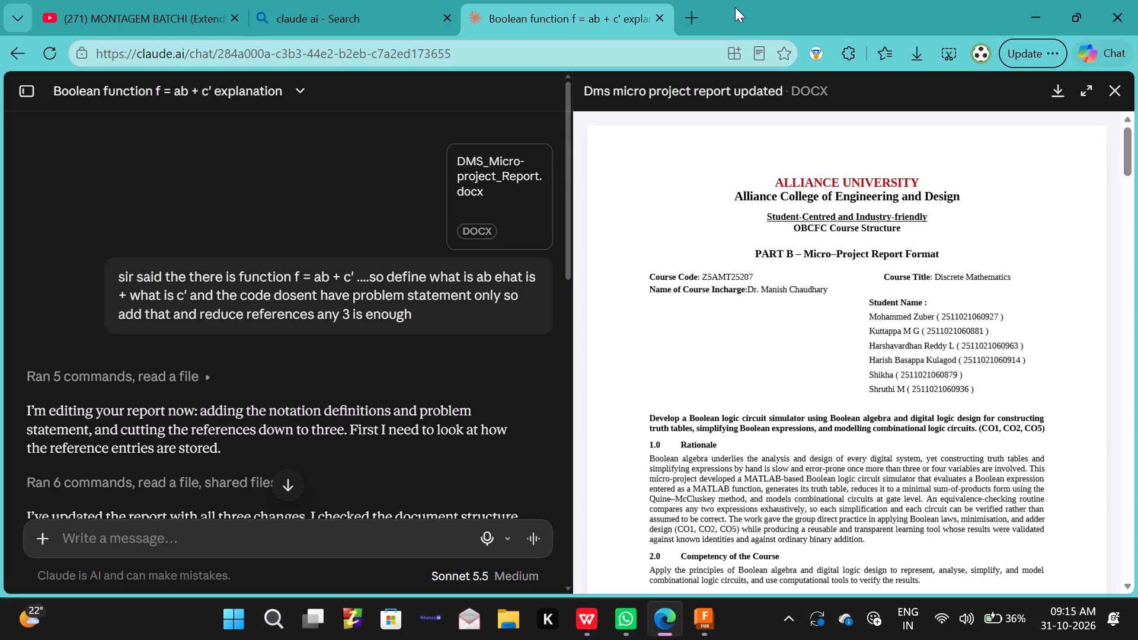
Search for iLovePDF in a new browser tab and open its Merge PDF tool.
left_click(689, 20)
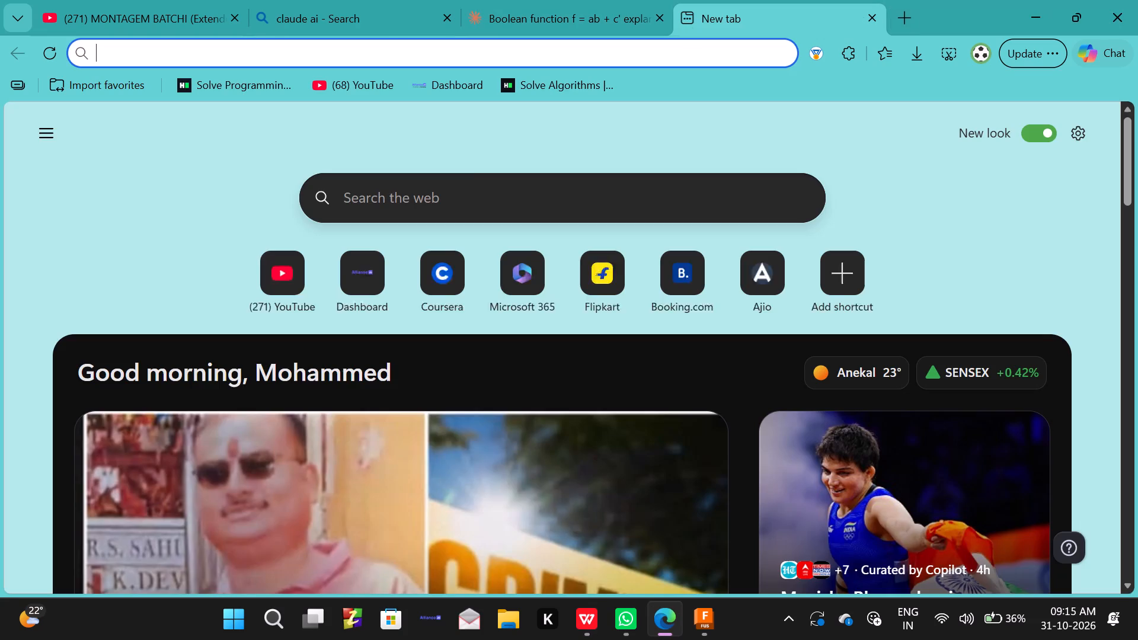
left_click(459, 203)
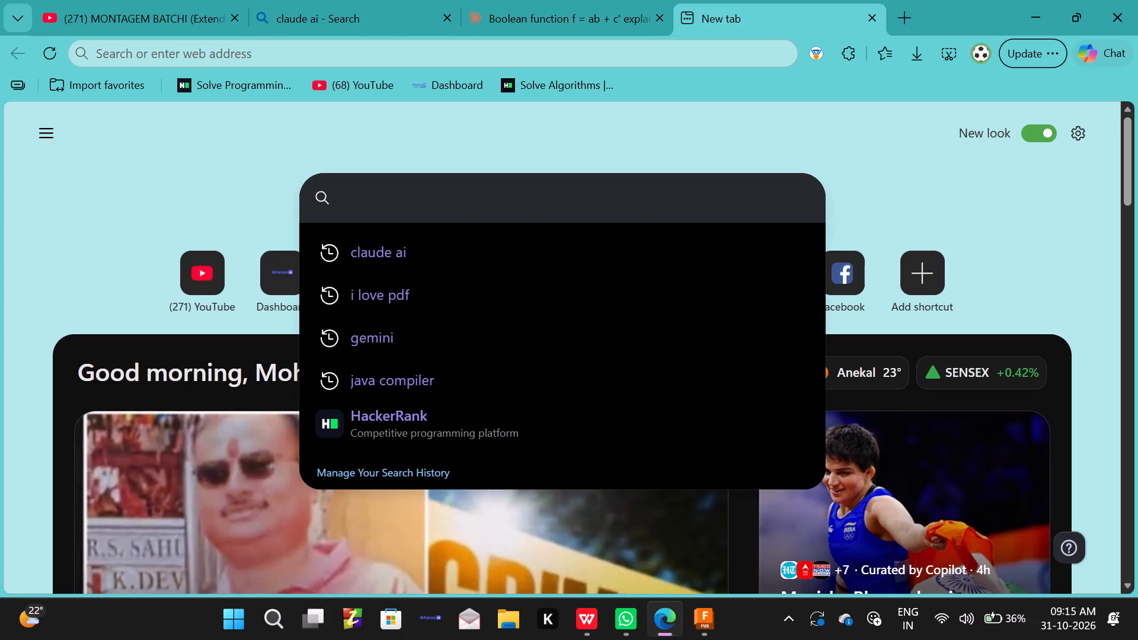
type("i lo")
left_click(448, 249)
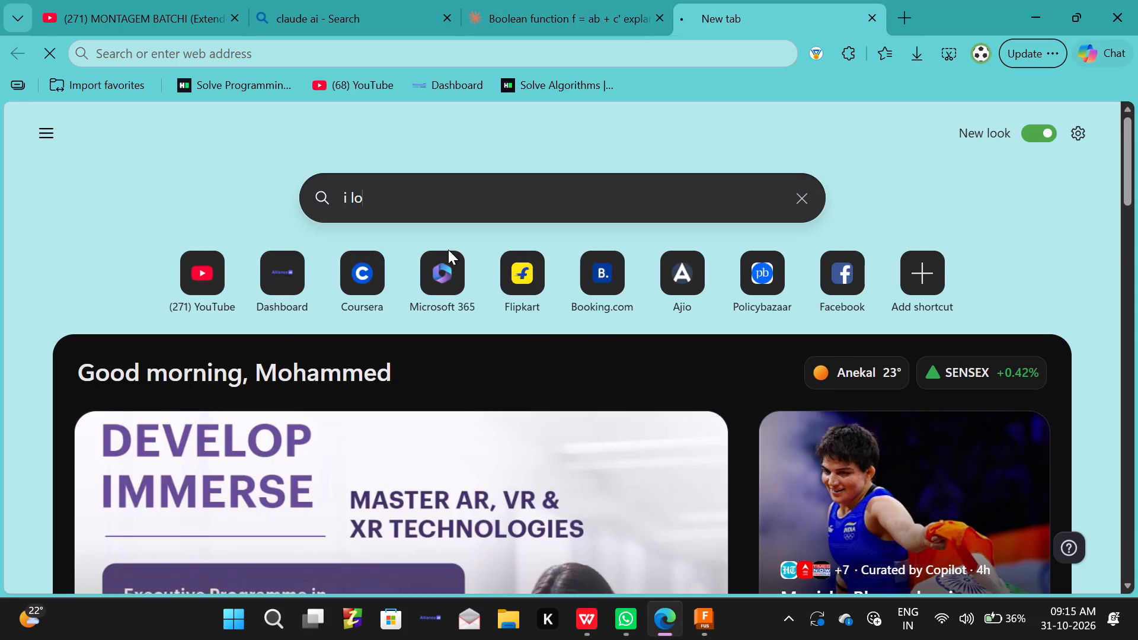
left_click(210, 366)
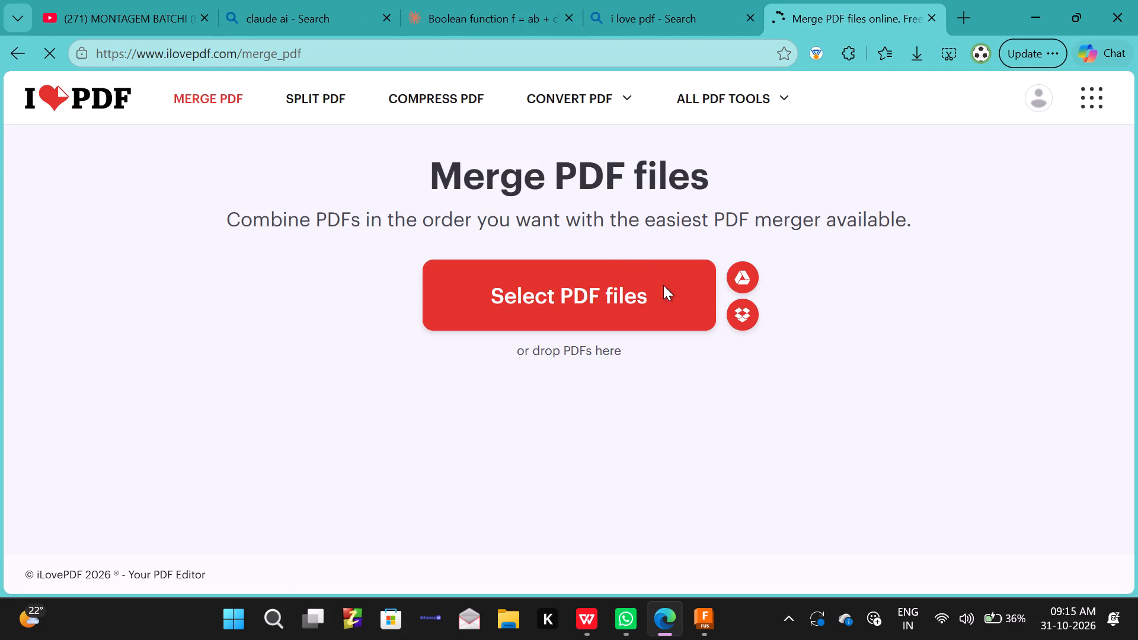
Add DMS_Micro-project_Report_updated.pdf from the Downloads folder to the PDF merge.
left_click(632, 278)
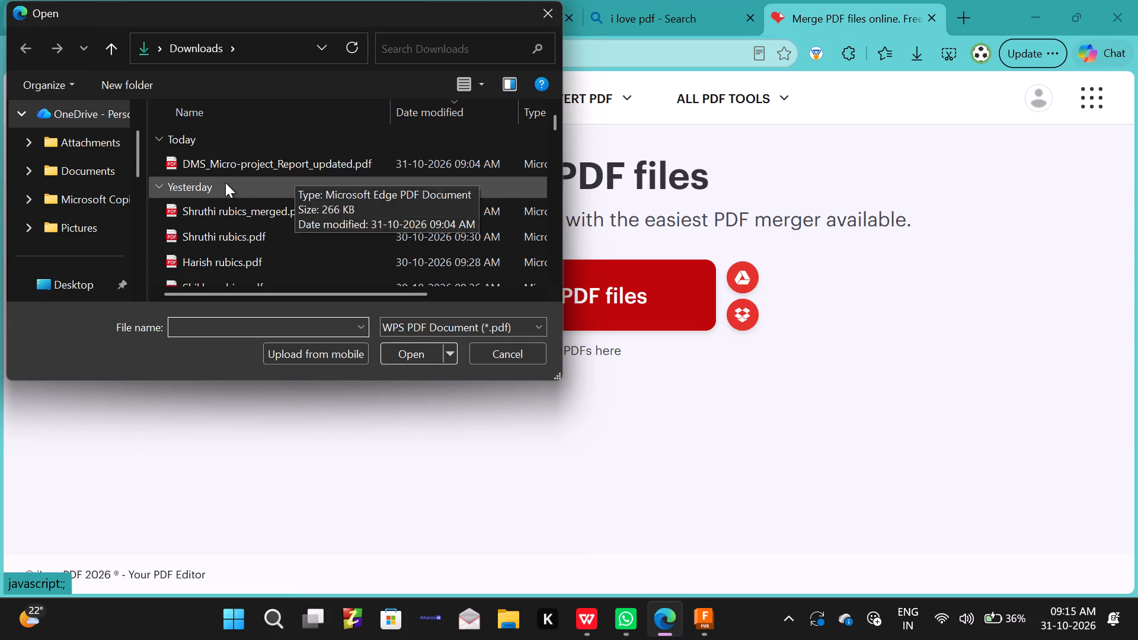
scroll(103, 264, "down", 1)
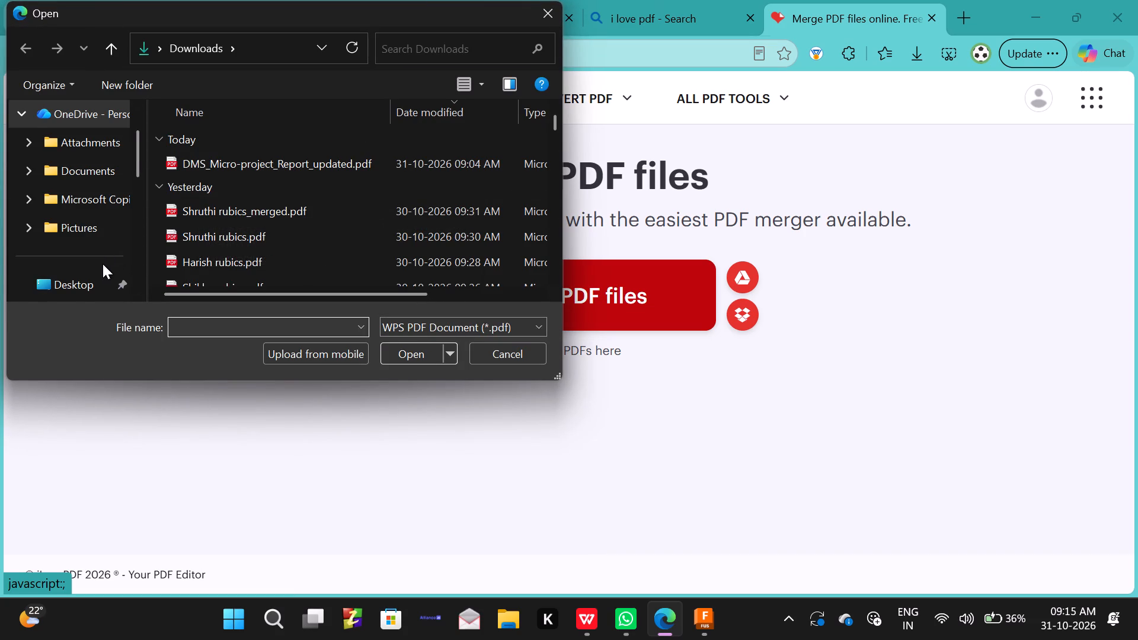
scroll(103, 264, "up", 3)
left_click(65, 116)
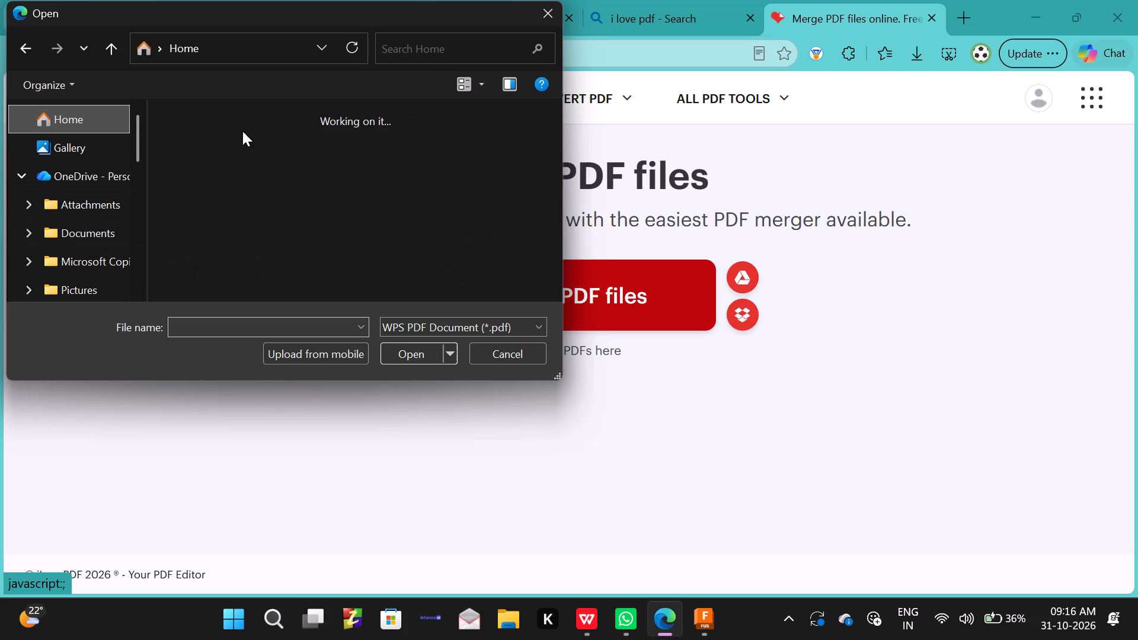
scroll(277, 145, "down", 3)
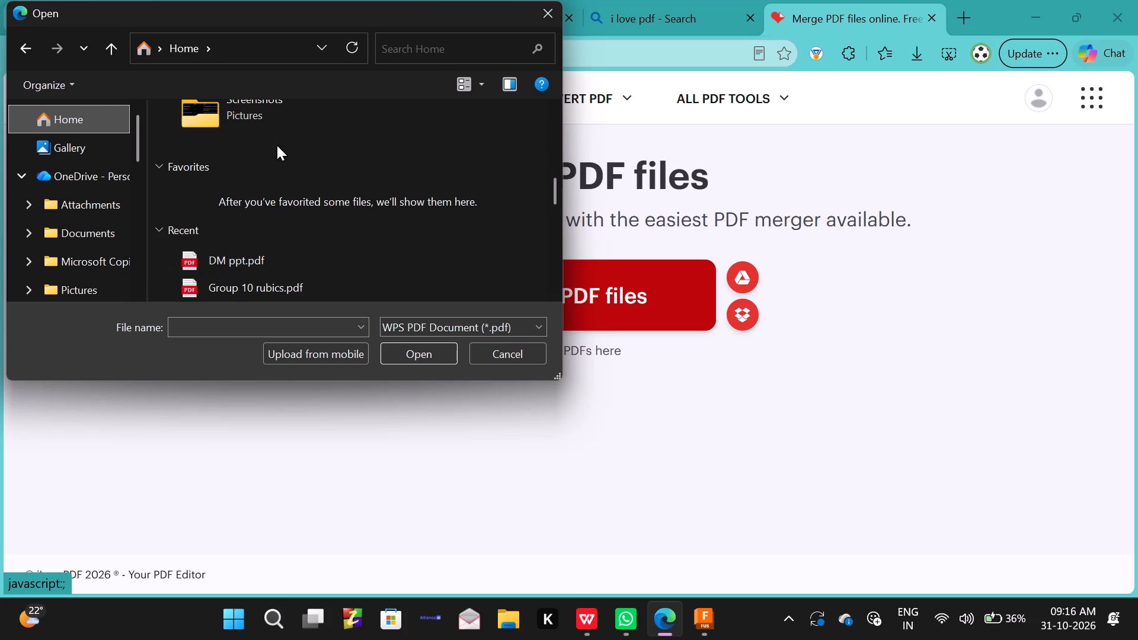
scroll(277, 145, "down", 1)
scroll(256, 247, "up", 1)
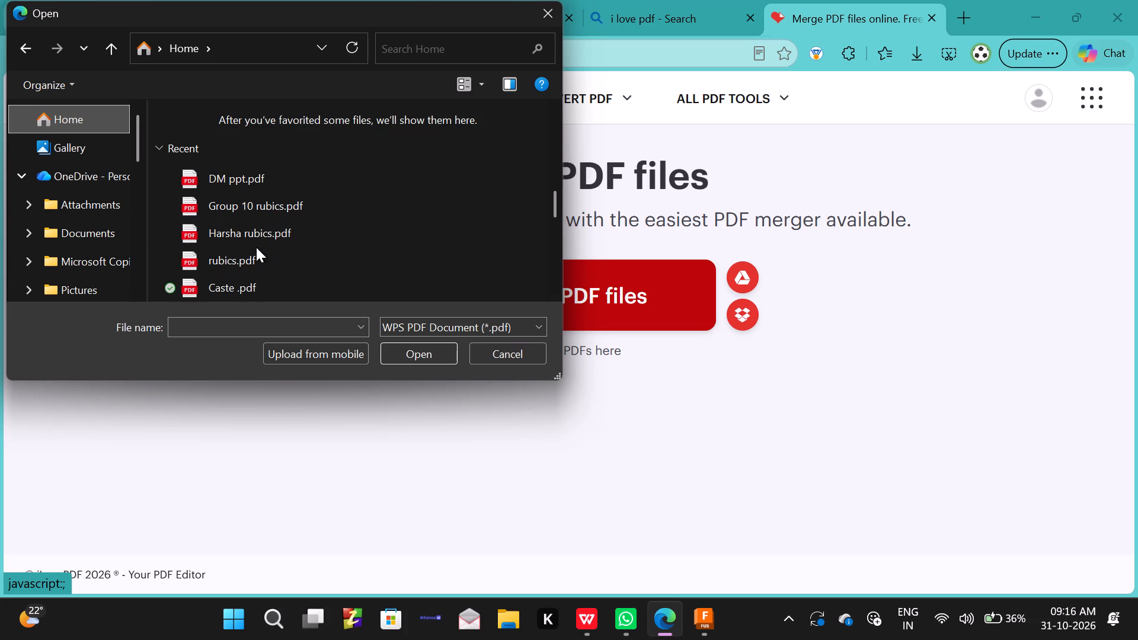
scroll(256, 247, "up", 2)
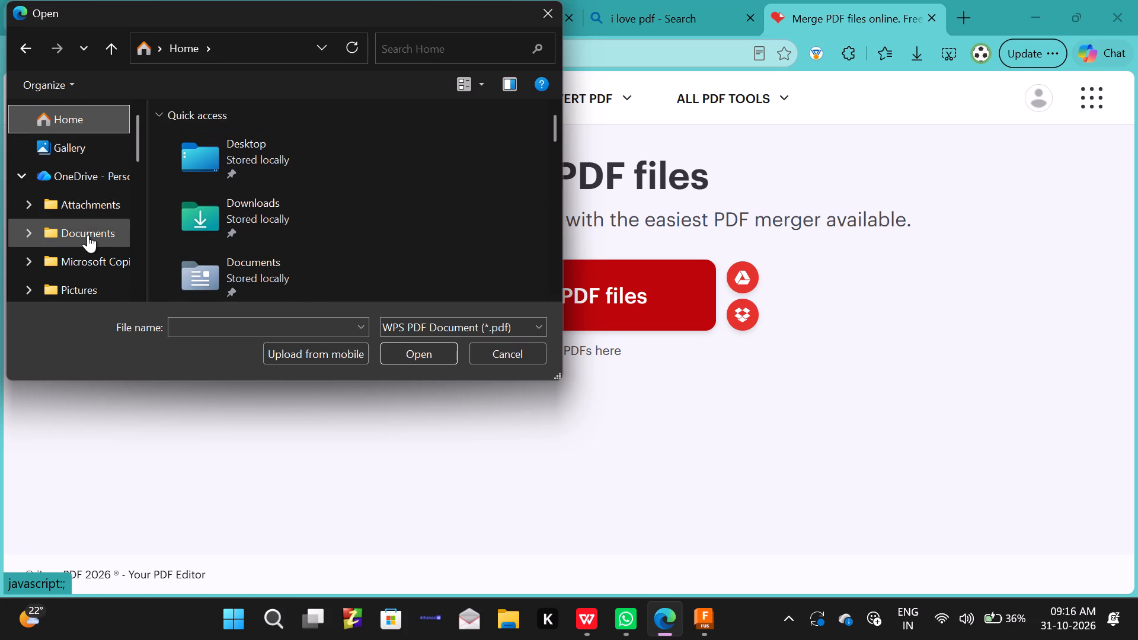
scroll(88, 235, "down", 1)
left_click(85, 283)
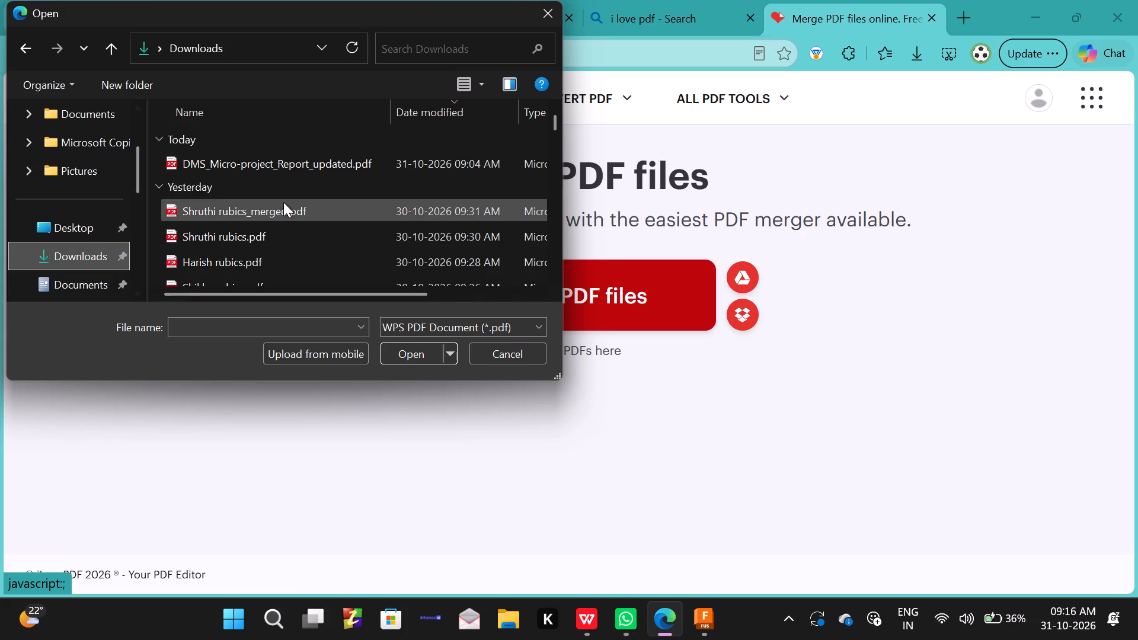
double_click(286, 159)
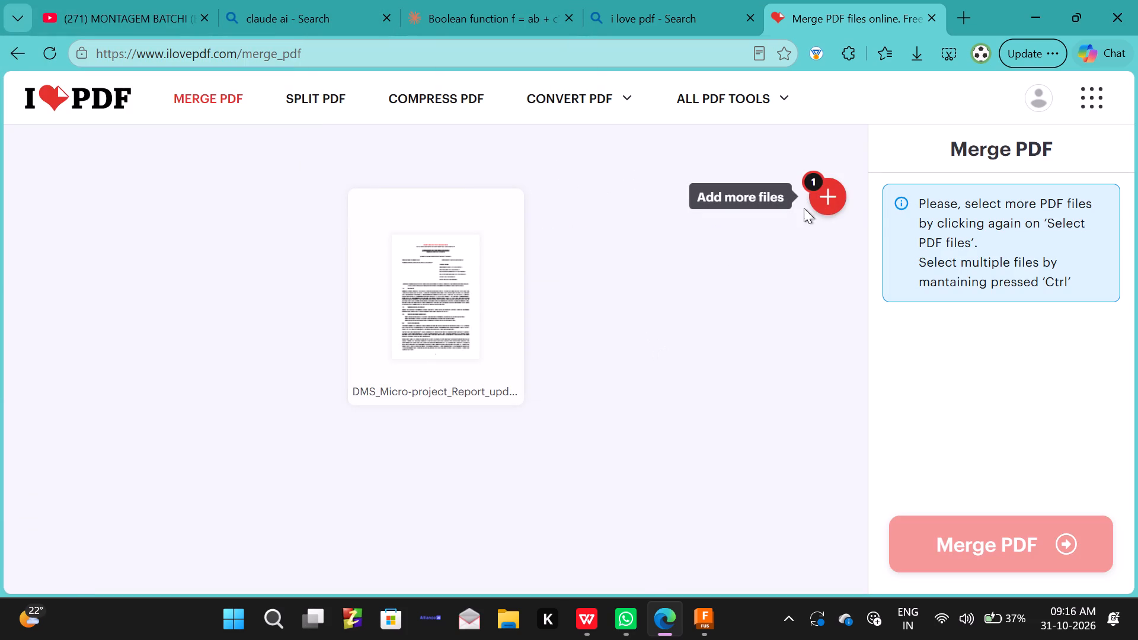
Switch to WPS Office, close the finished front page export, and review DMS_Proposal.docx from the team members down to the references.
left_click(819, 199)
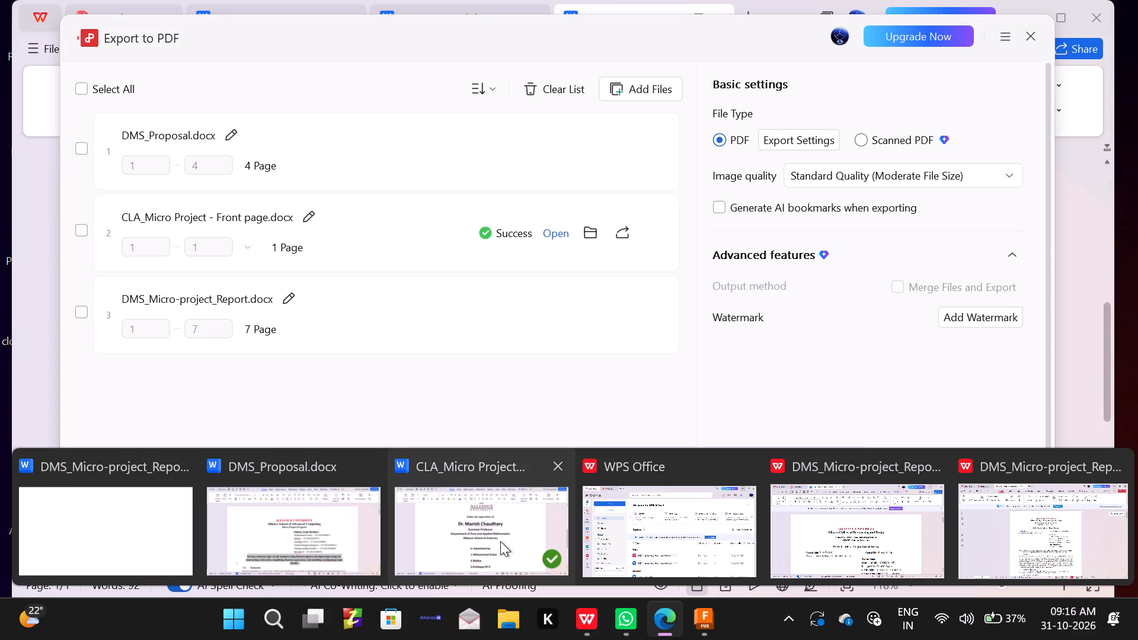
left_click(362, 509)
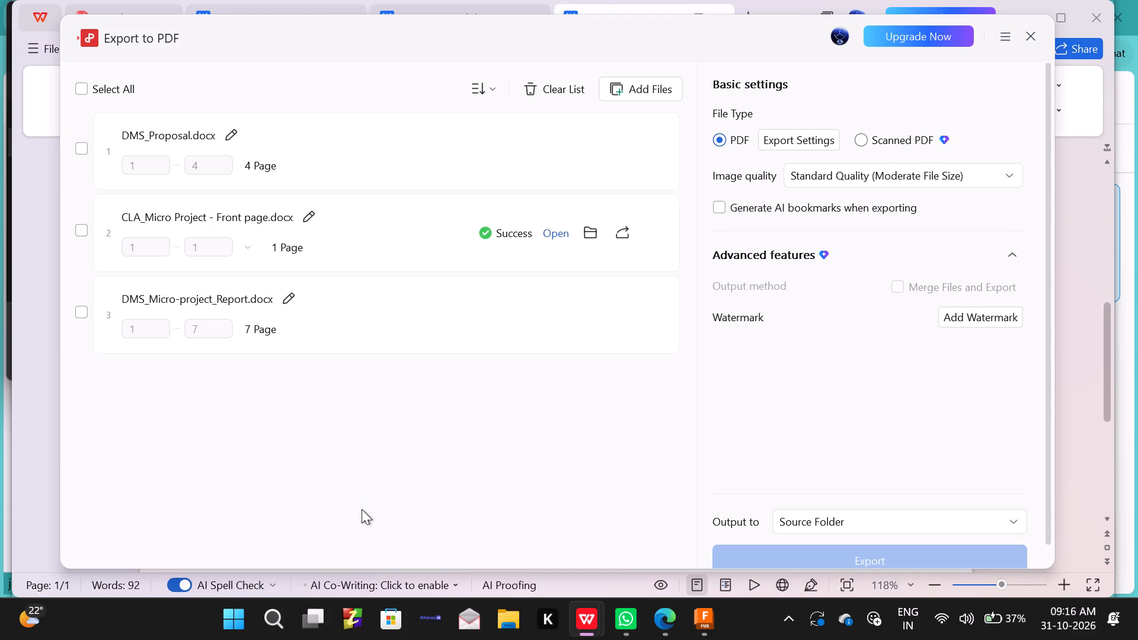
left_click(1031, 26)
left_click(454, 18)
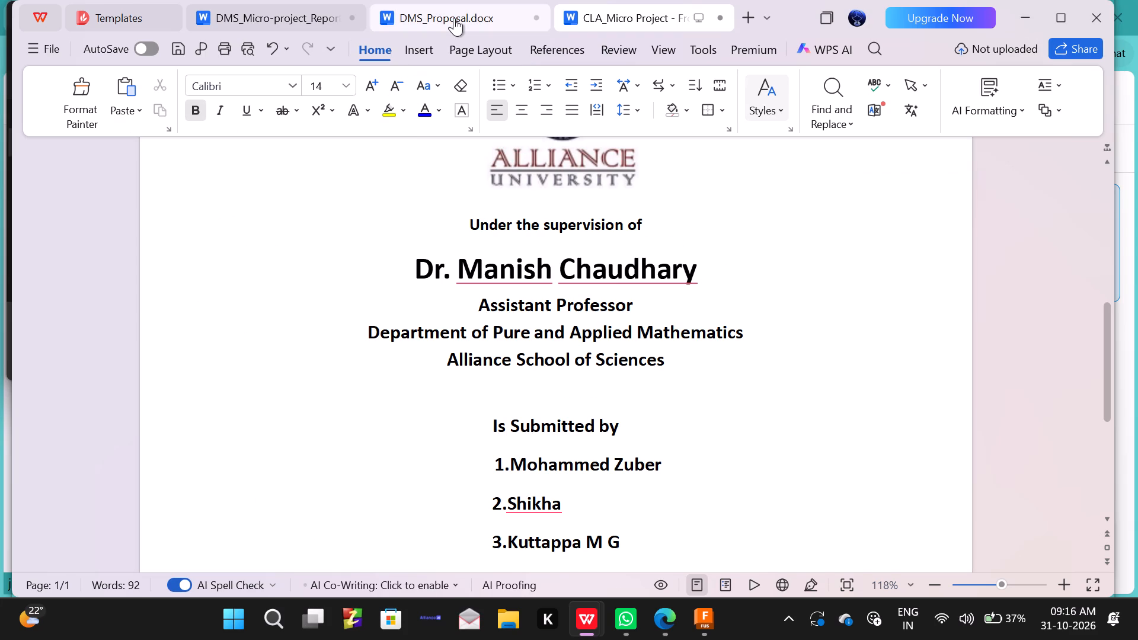
left_click(475, 362)
scroll(475, 362, "down", 2)
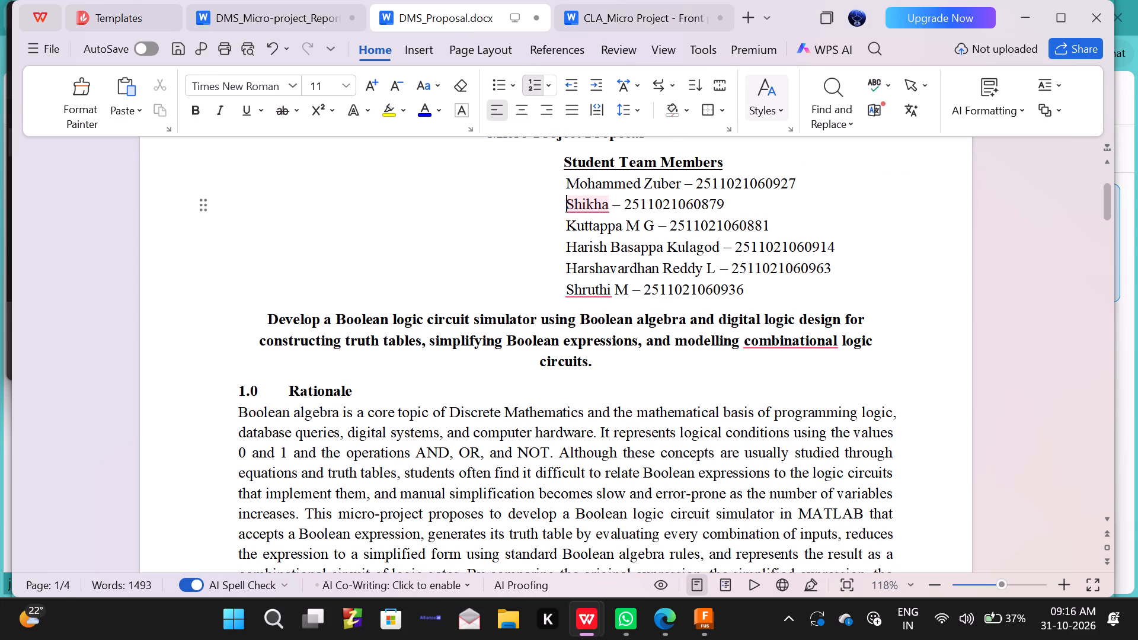
scroll(475, 362, "down", 8)
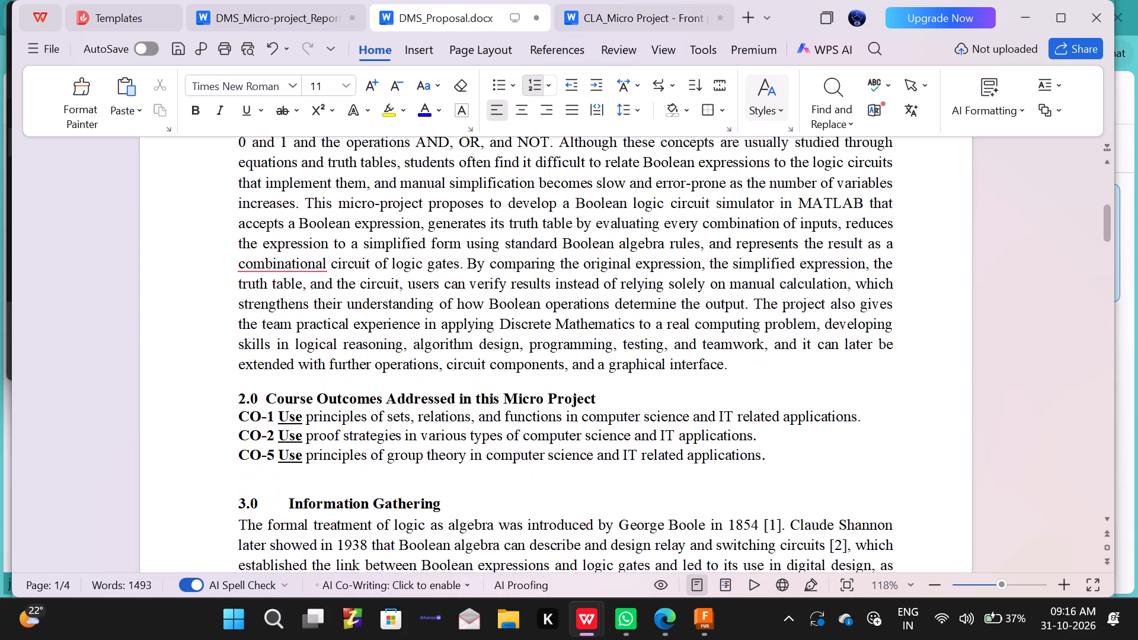
scroll(475, 362, "down", 8)
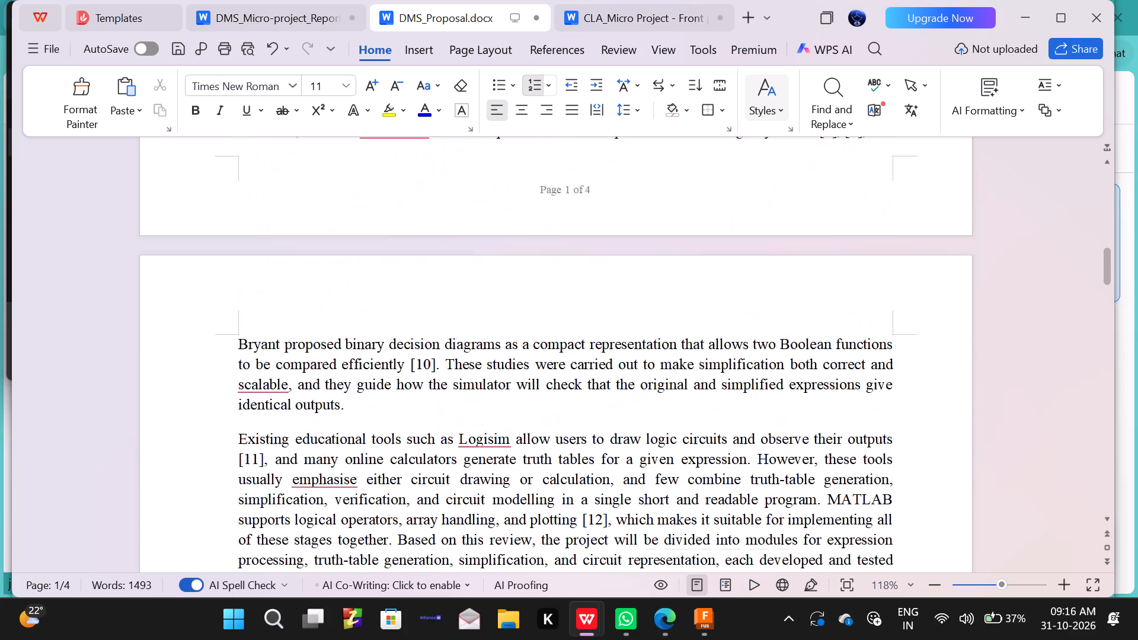
scroll(475, 362, "down", 3)
scroll(475, 362, "up", 5)
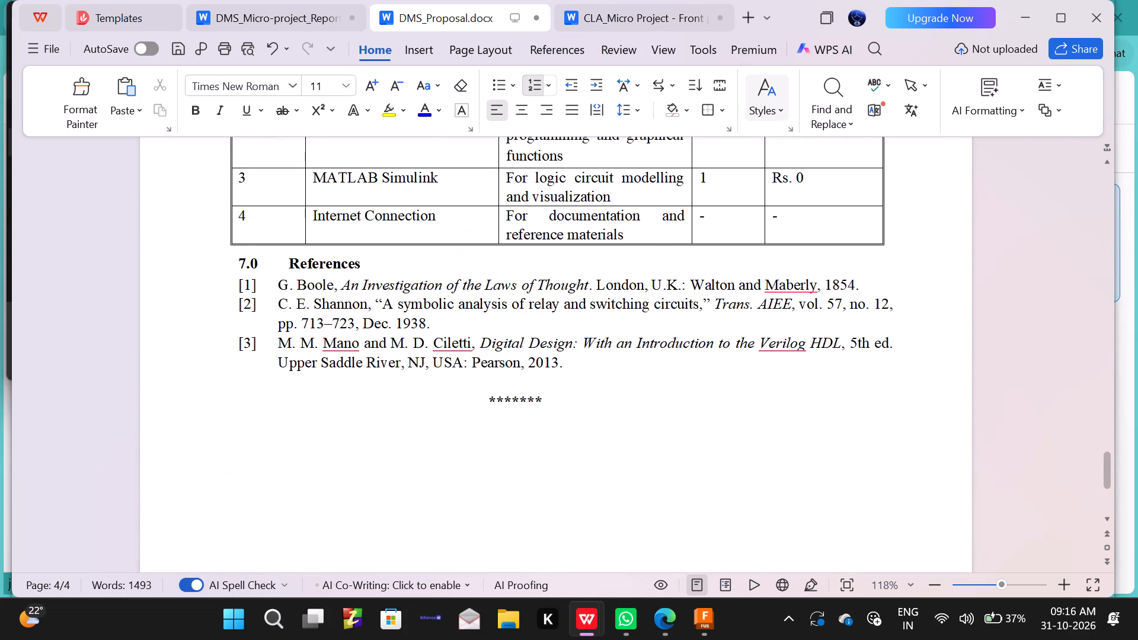
Export pages 1 to 4 of DMS_Proposal.docx as a standard-quality PDF to the source folder.
left_click(63, 46)
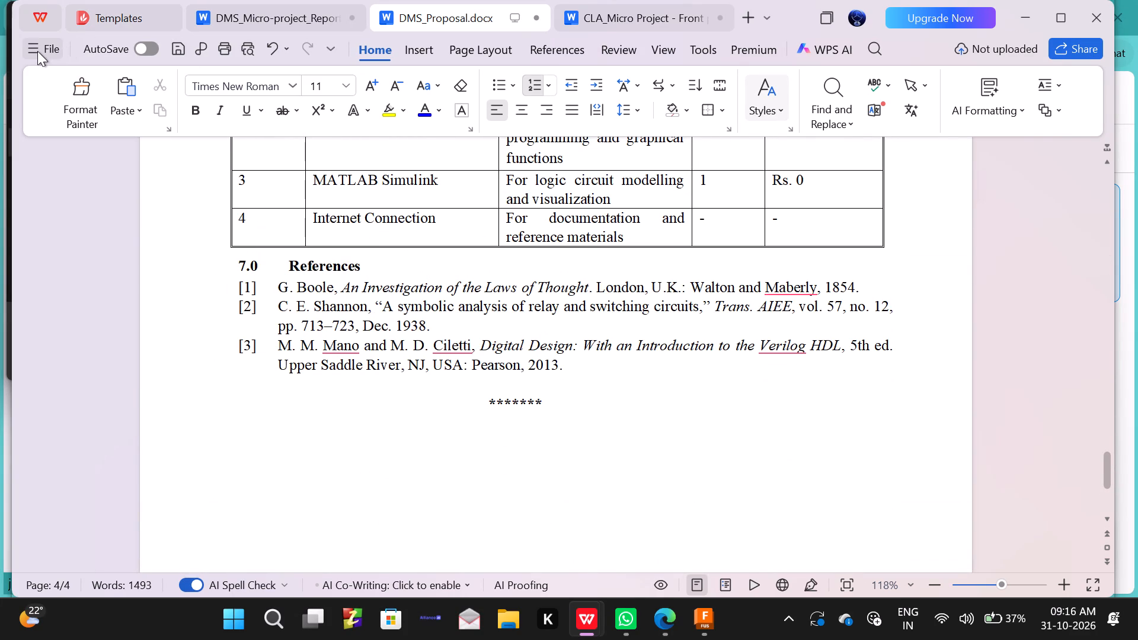
left_click(37, 51)
left_click(143, 290)
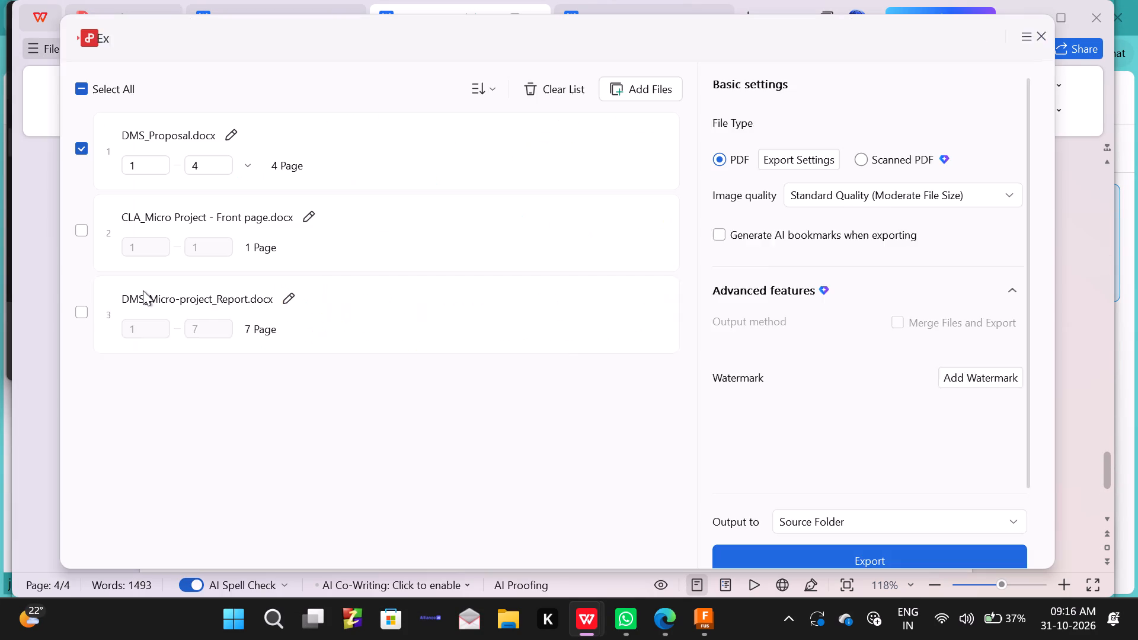
left_click(884, 556)
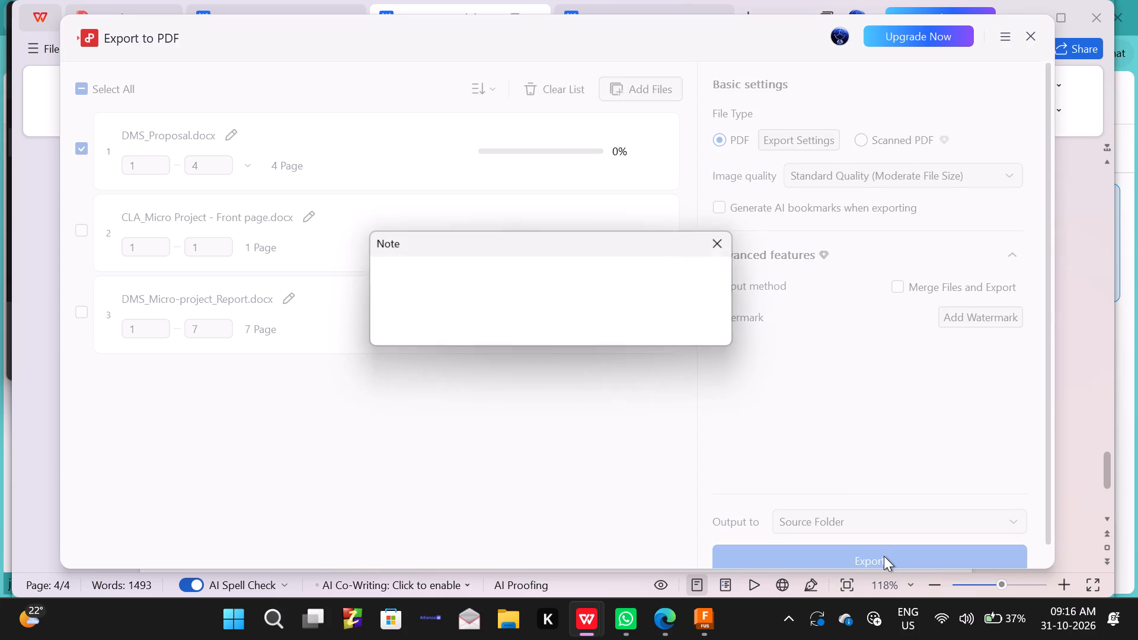
left_click(574, 318)
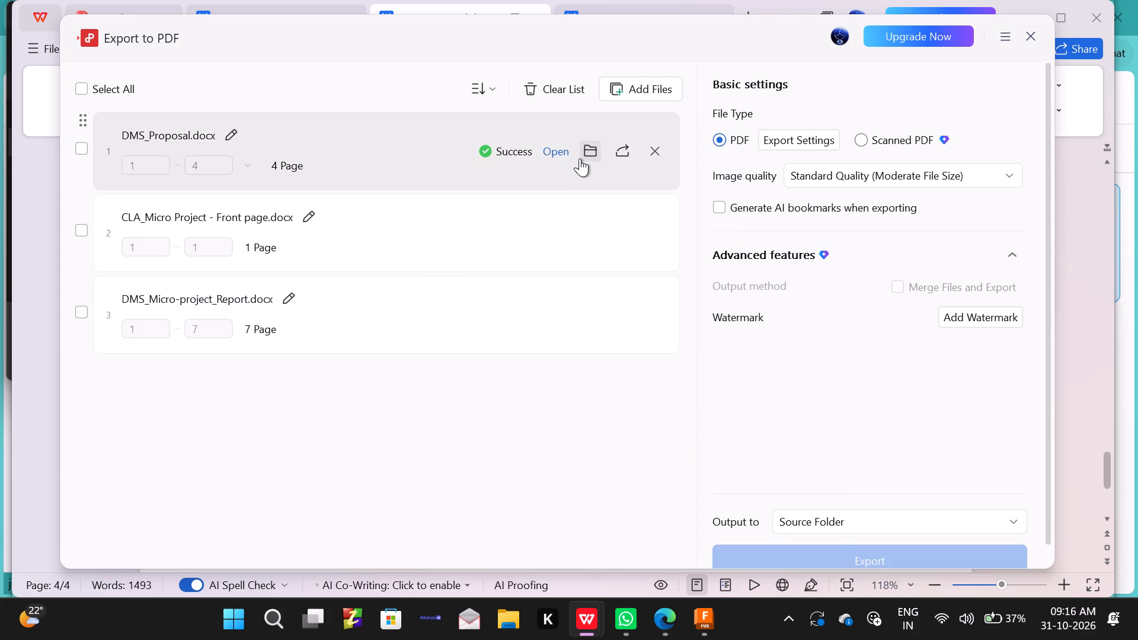
Copy DMS_Proposal.pdf from its export folder into the Downloads folder.
left_click(583, 156)
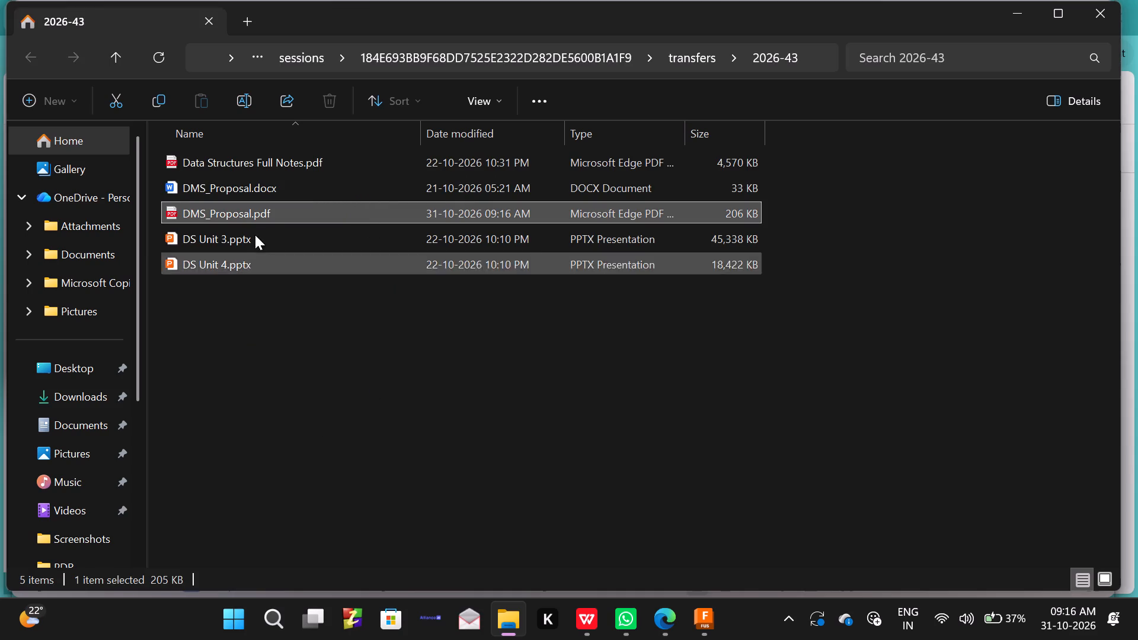
left_click(261, 213)
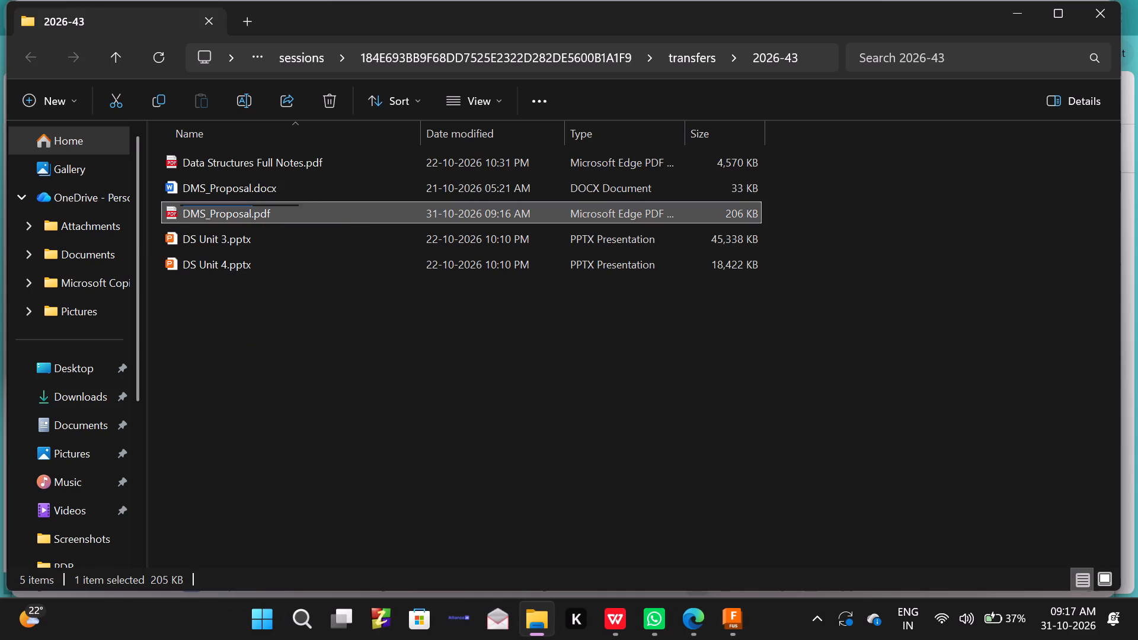
key("ctrl+c")
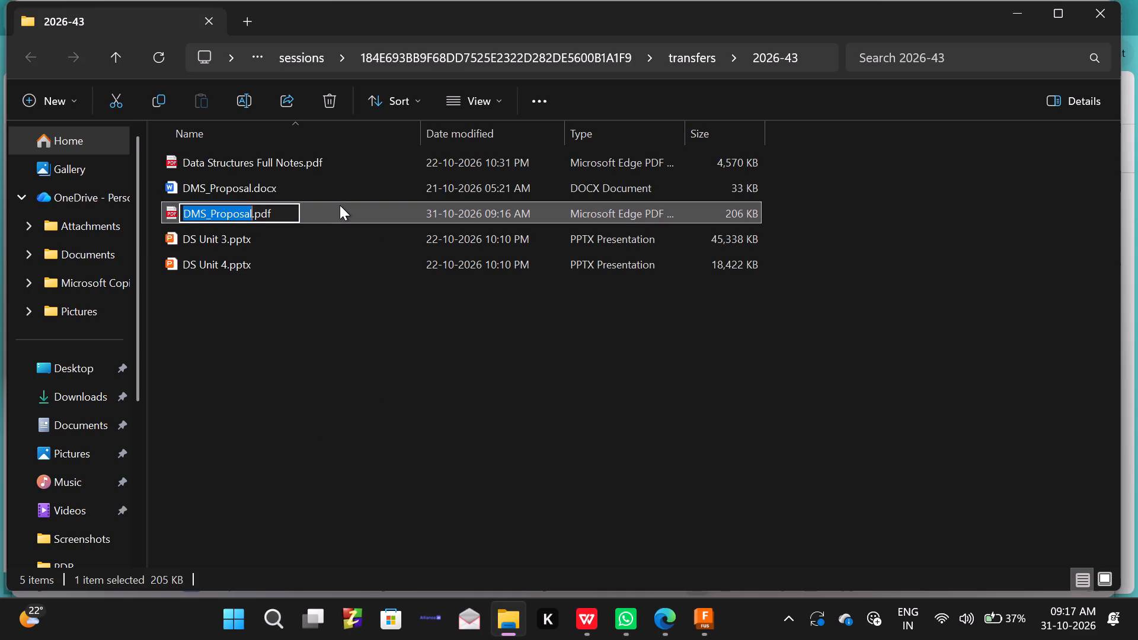
left_click(360, 370)
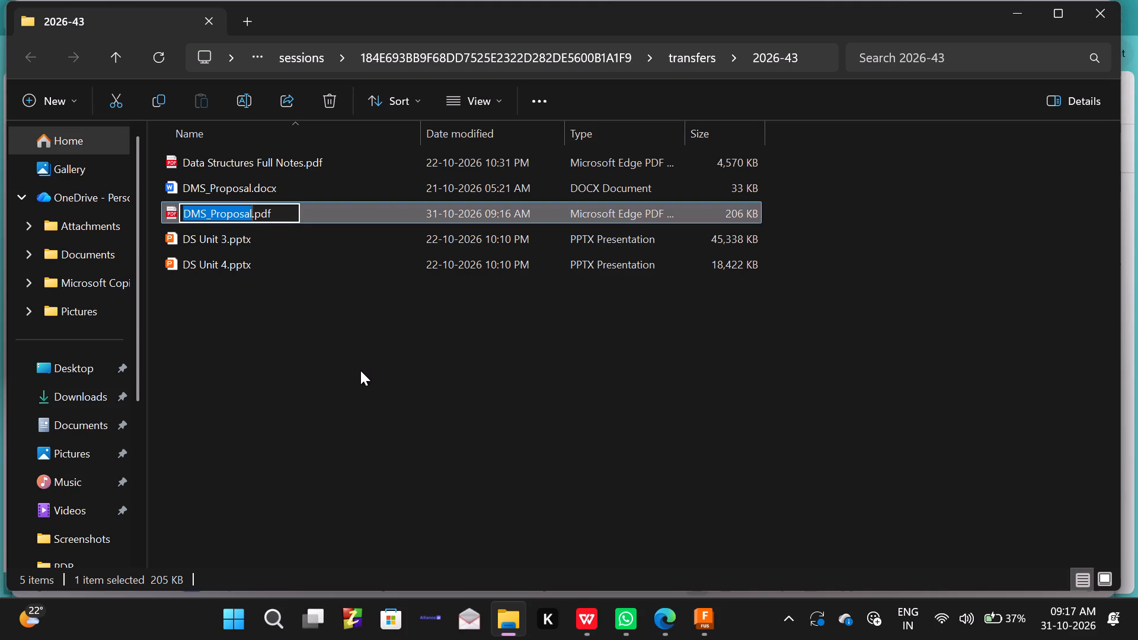
left_click(347, 213)
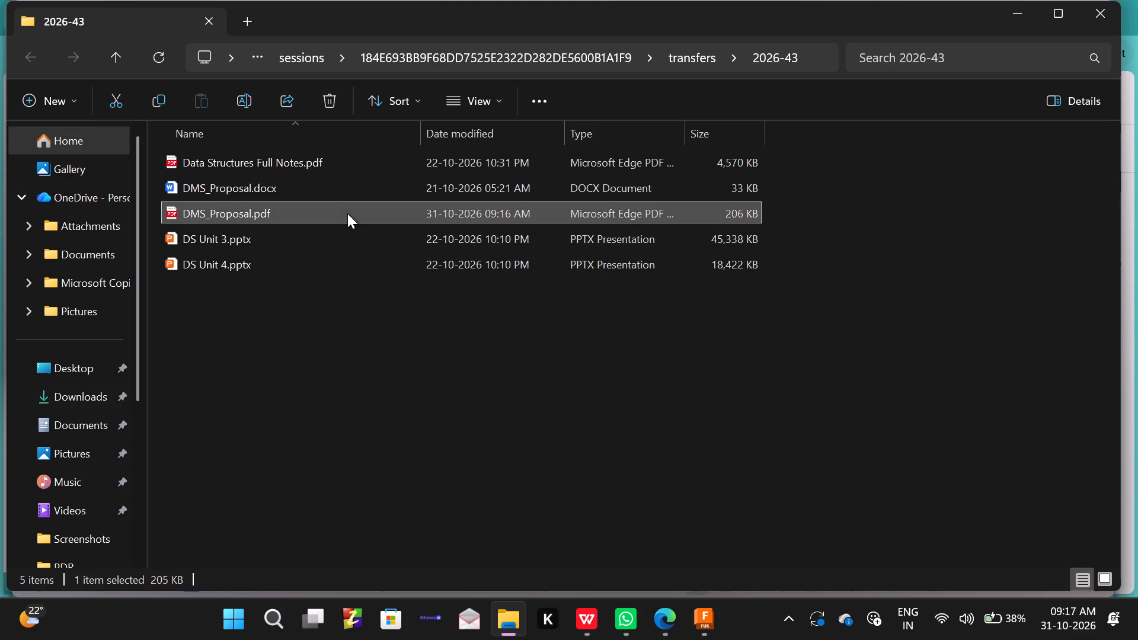
key("ctrl+c")
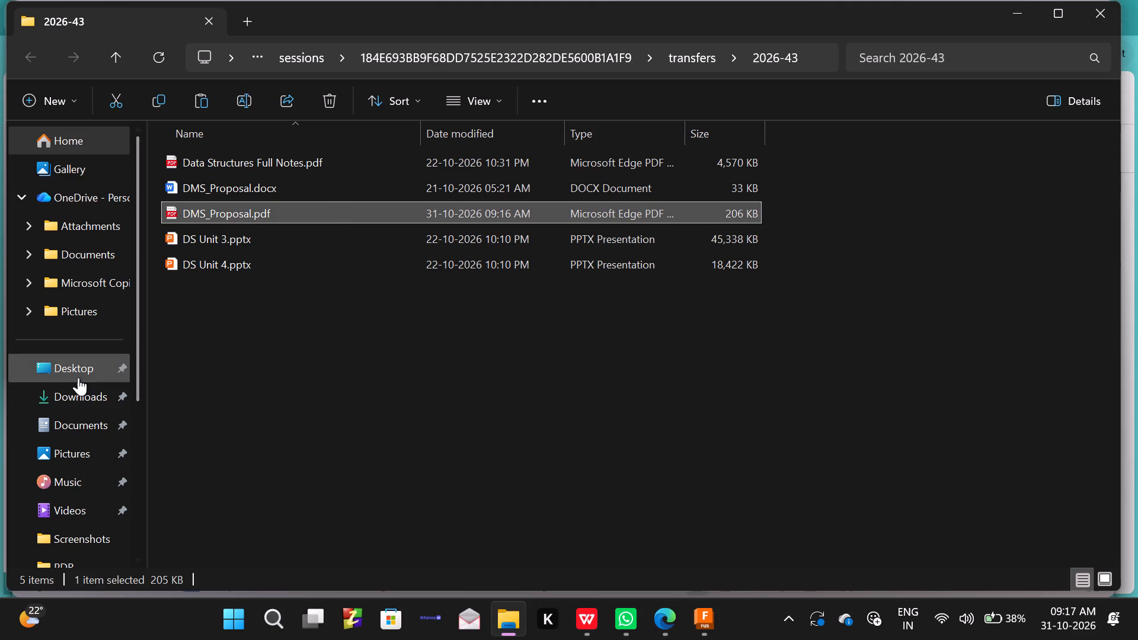
left_click(80, 393)
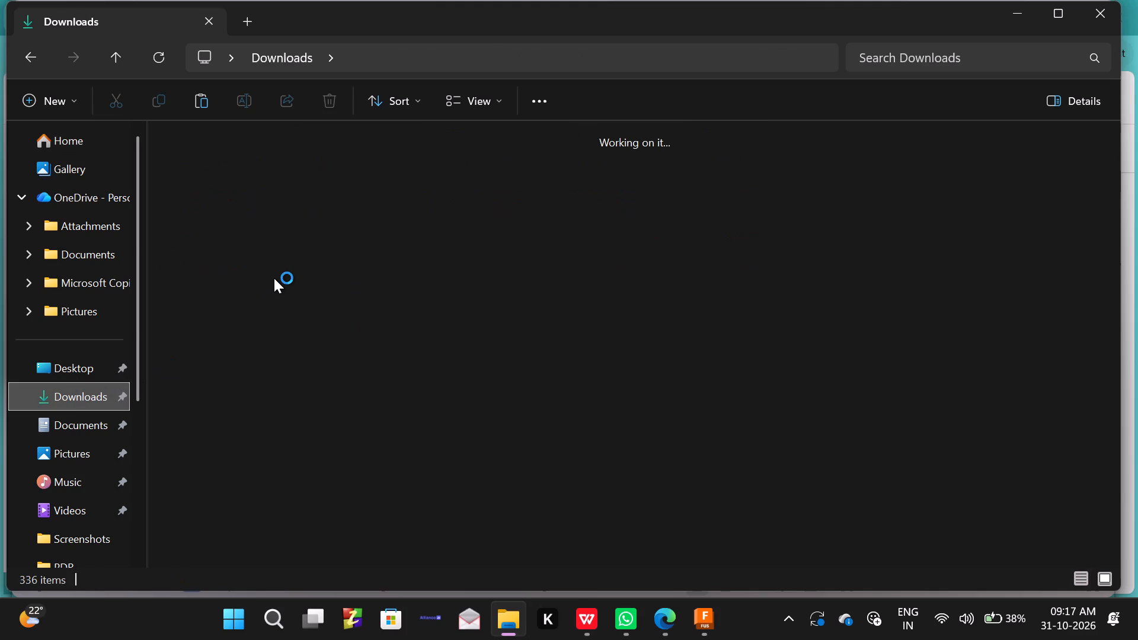
key("ctrl+v")
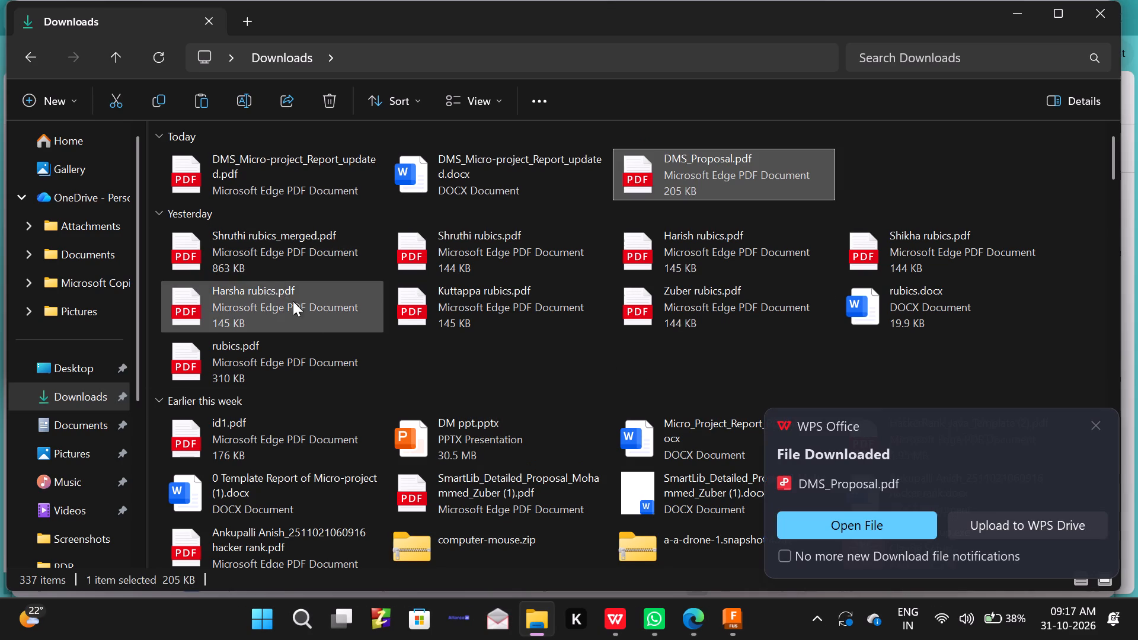
left_click(1097, 429)
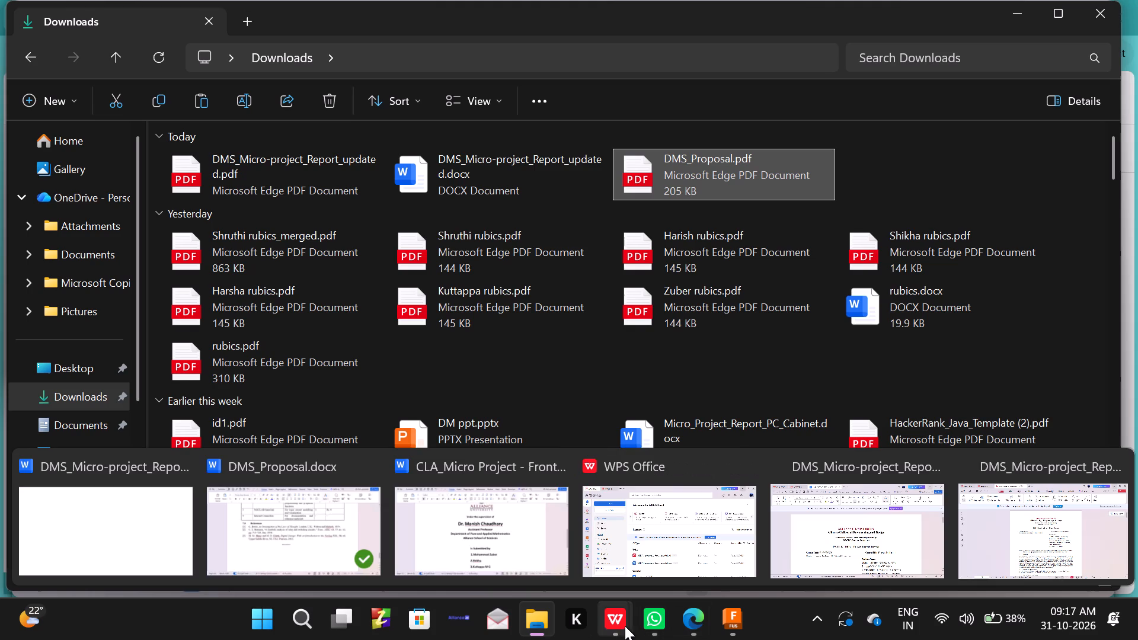
In WPS Office, export CLA_Micro Project - Front page.docx as a standard-quality PDF to the source folder, replacing the existing file.
left_click(411, 542)
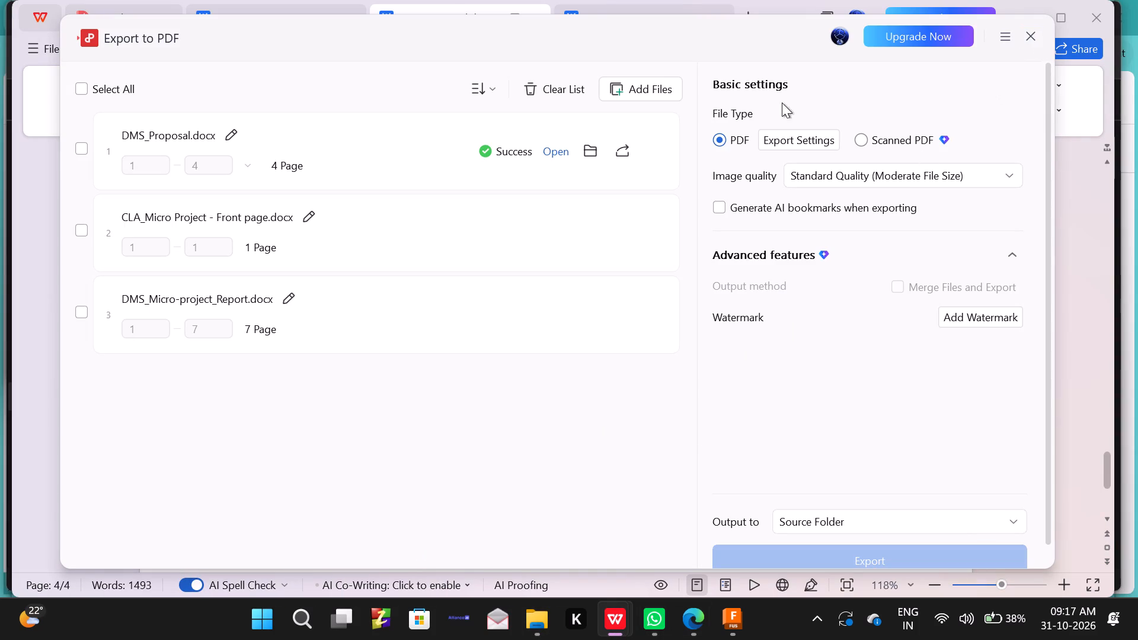
left_click(354, 217)
left_click(549, 233)
left_click(79, 228)
double_click(443, 235)
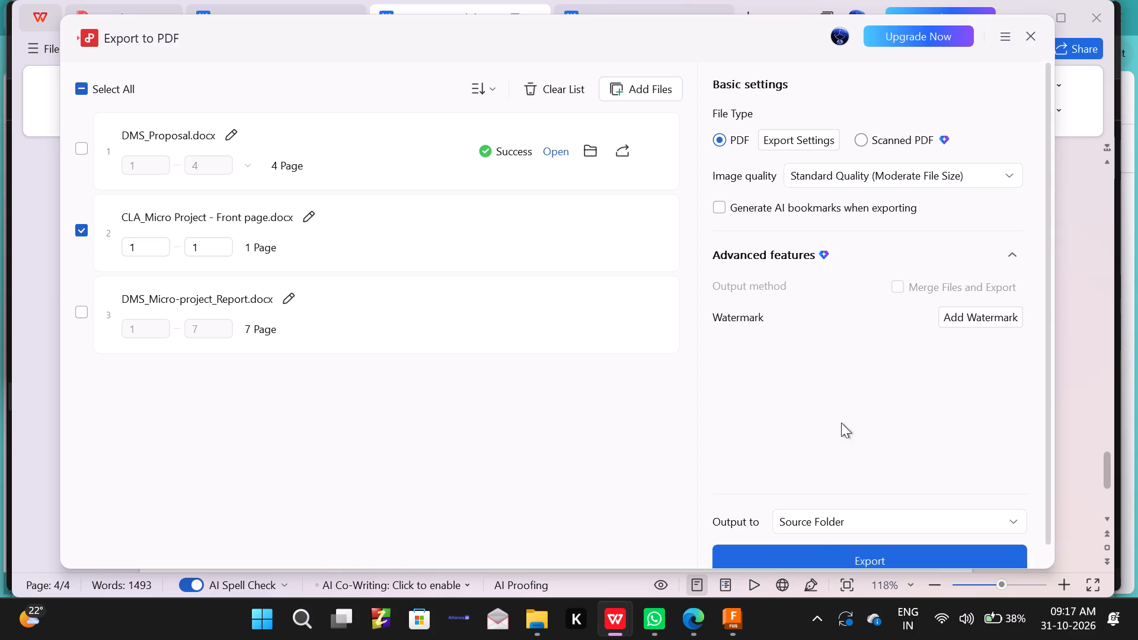
left_click(819, 558)
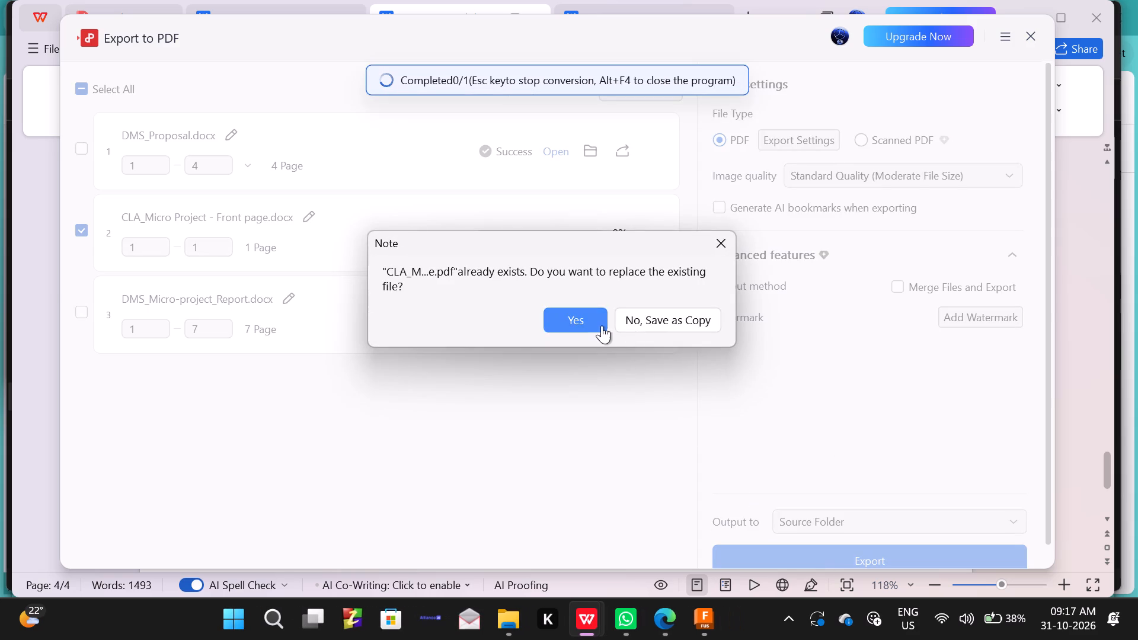
left_click(600, 325)
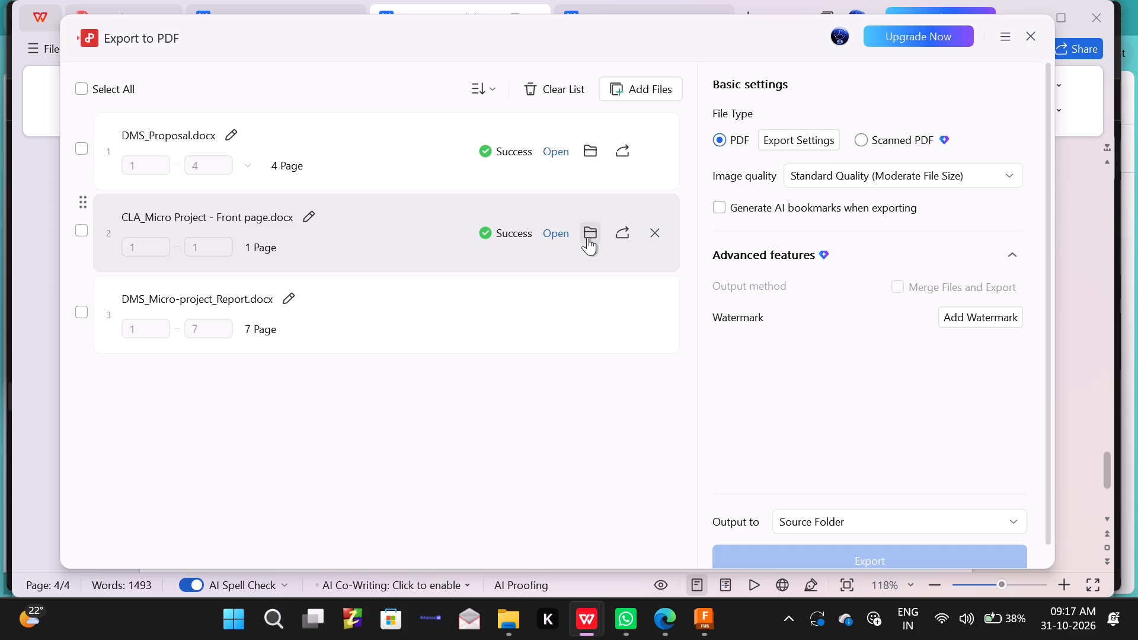
Copy CLA_Micro Project - Front page.pdf from its export folder into the Downloads folder.
left_click(587, 237)
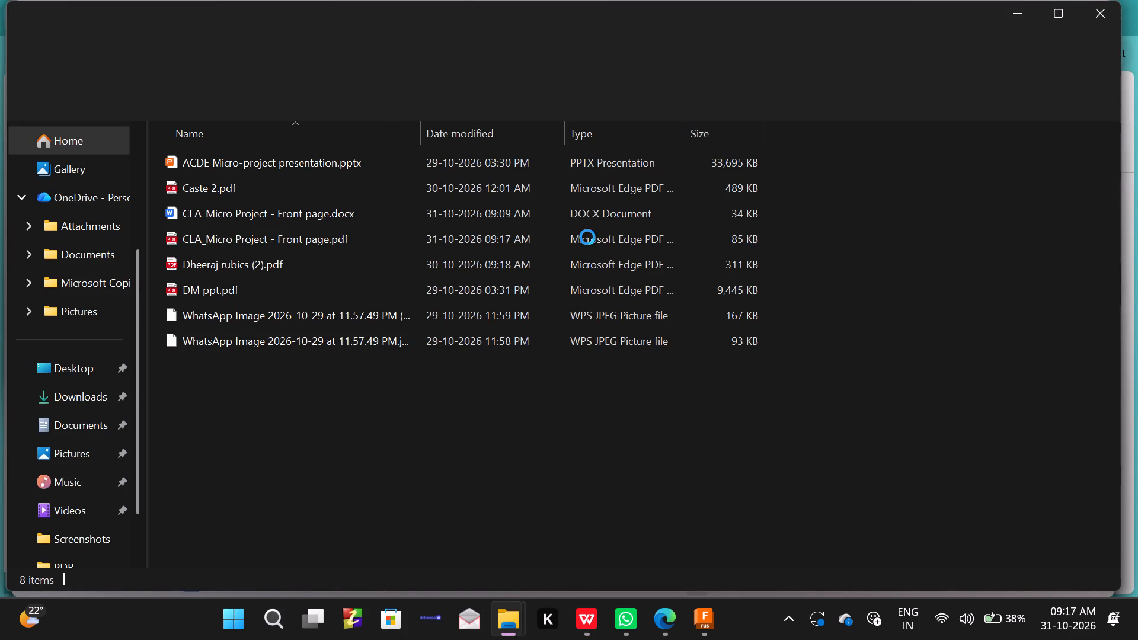
left_click(326, 242)
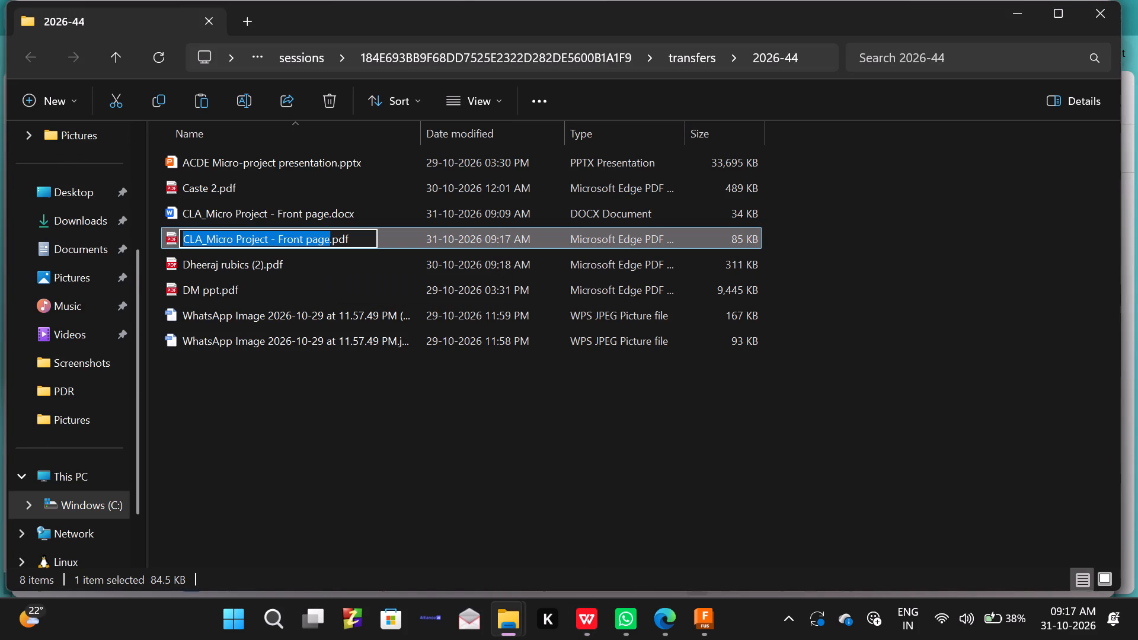
left_click(396, 238)
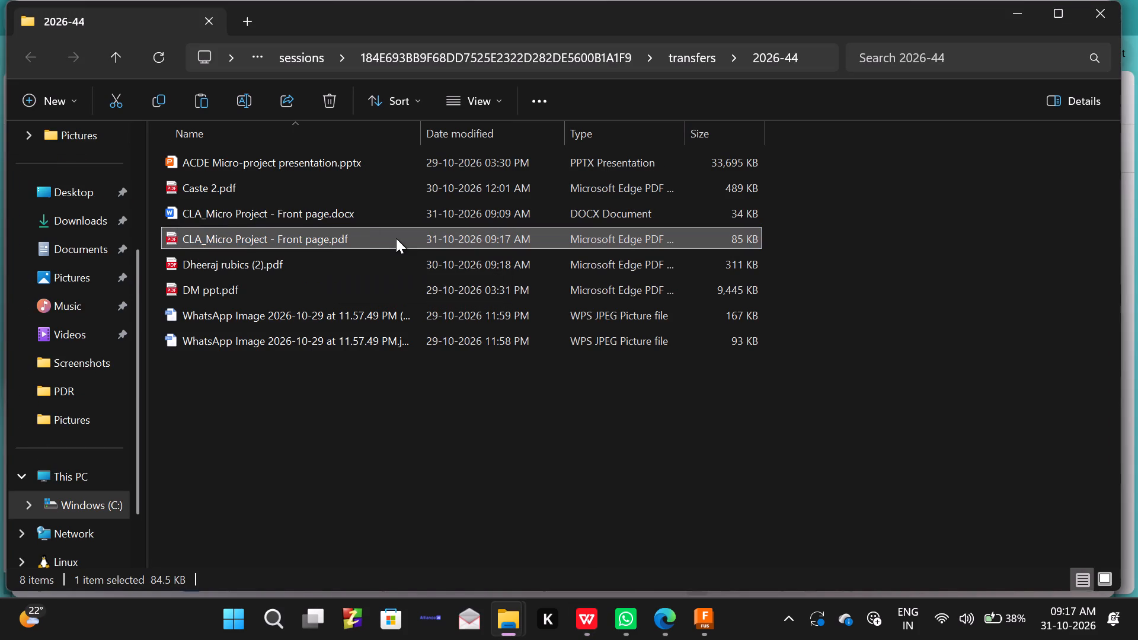
key("ctrl+c")
left_click(71, 221)
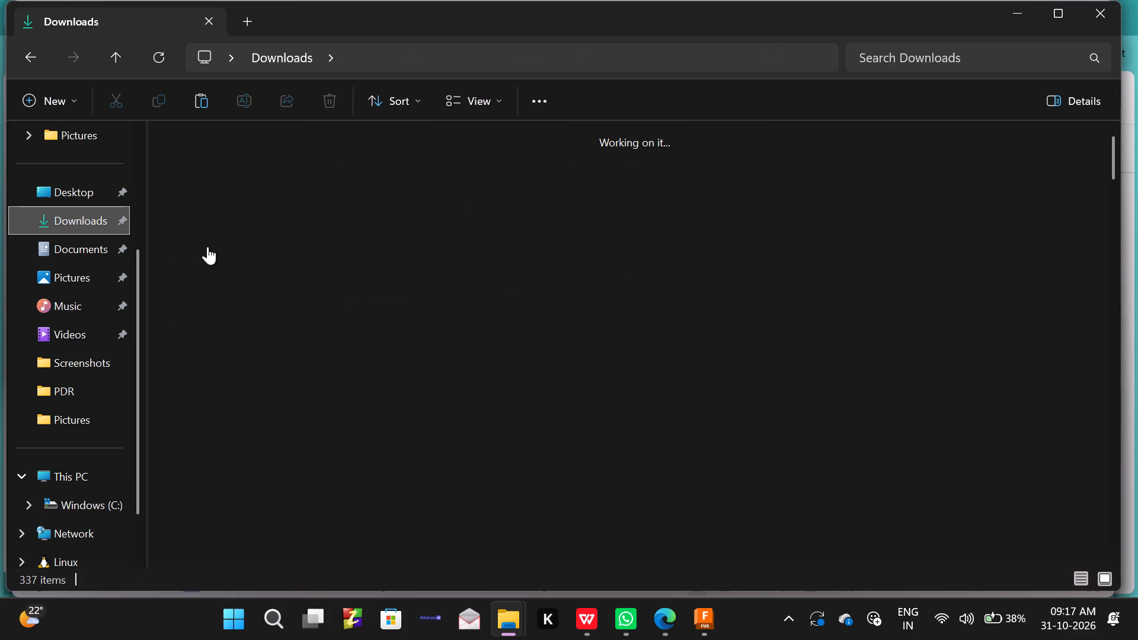
key("ctrl+v")
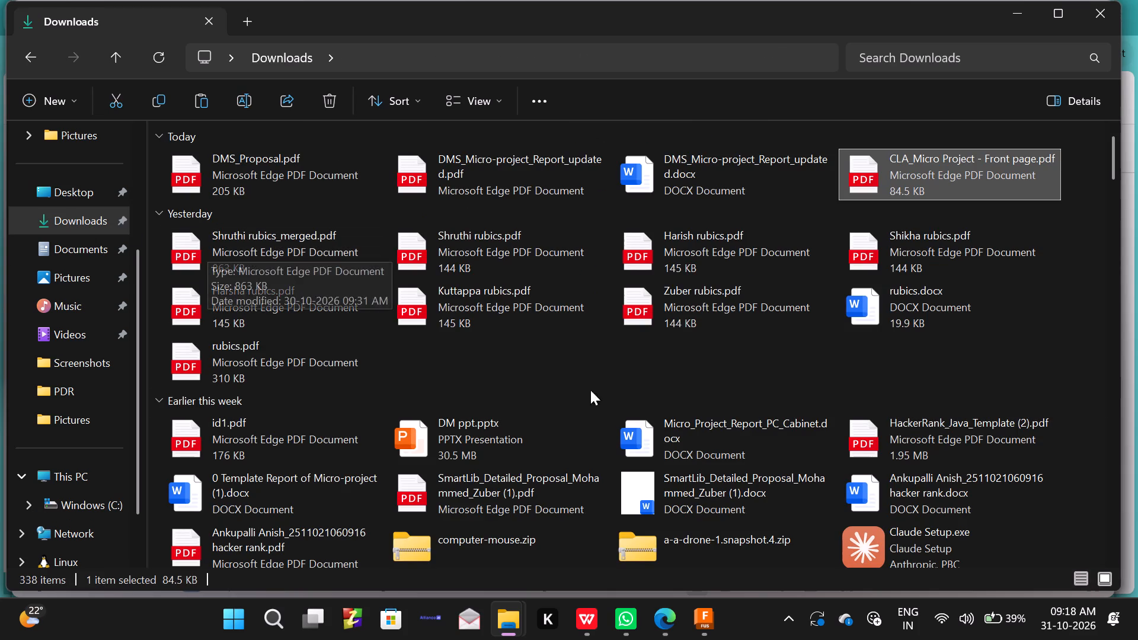
Switch to Edge and add DMS_Proposal.pdf and CLA_Micro Project - Front page.pdf from Downloads to the PDF merge.
left_click(662, 614)
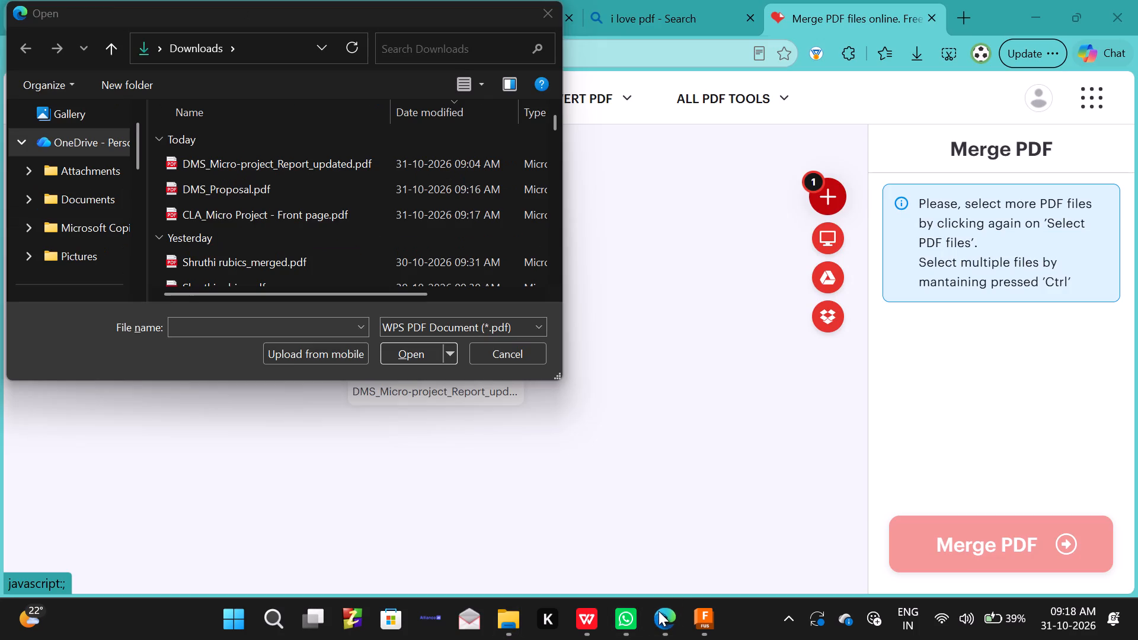
double_click(240, 191)
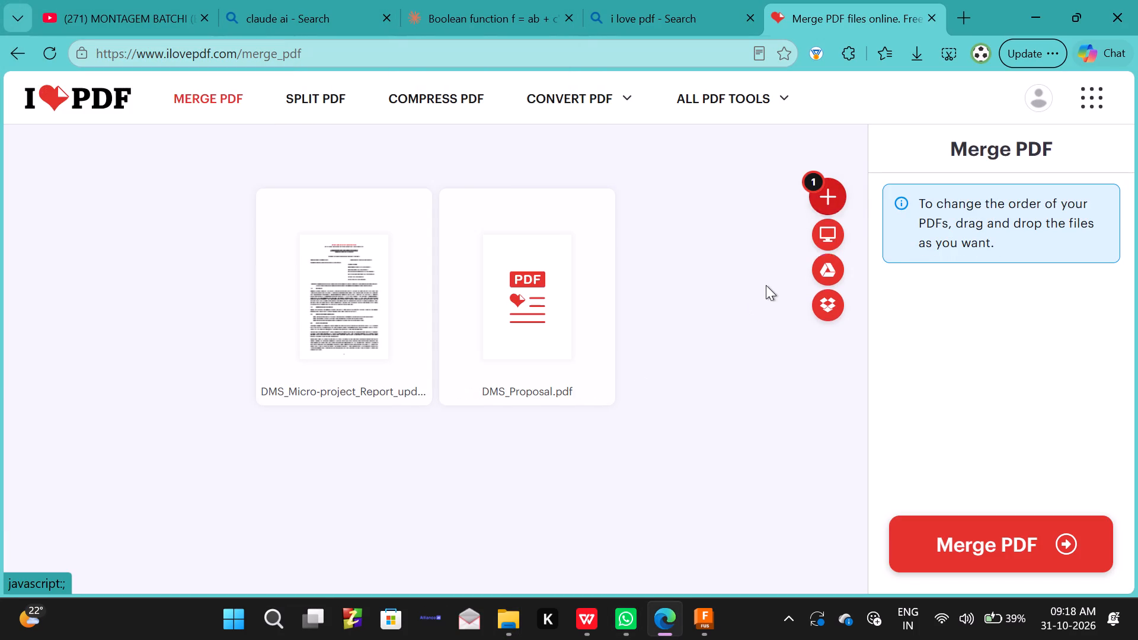
left_click(824, 199)
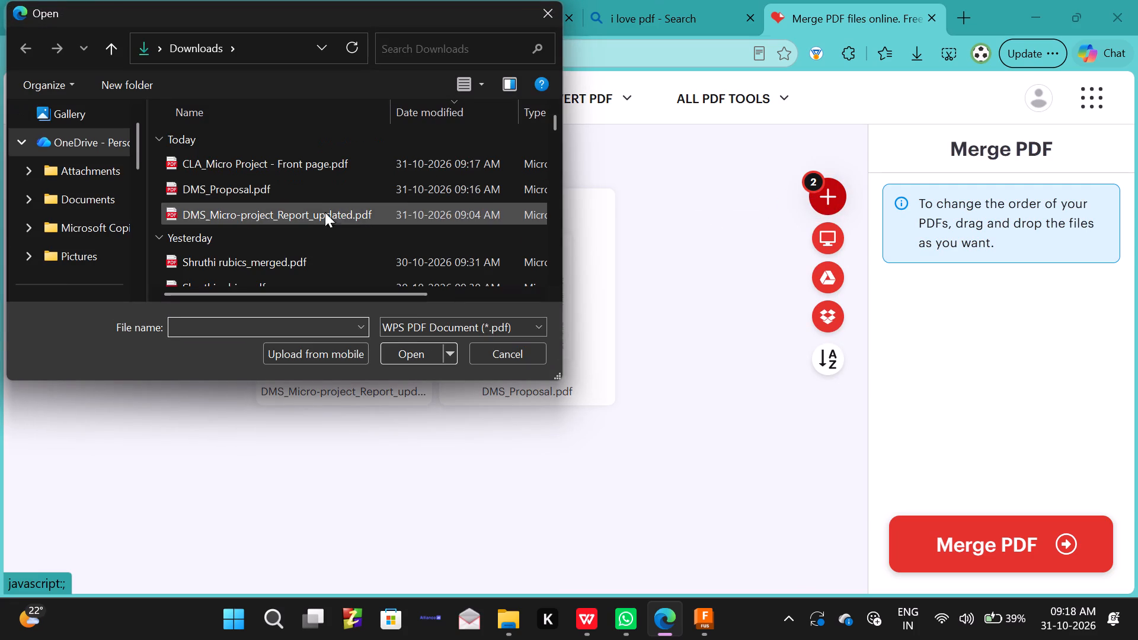
double_click(310, 170)
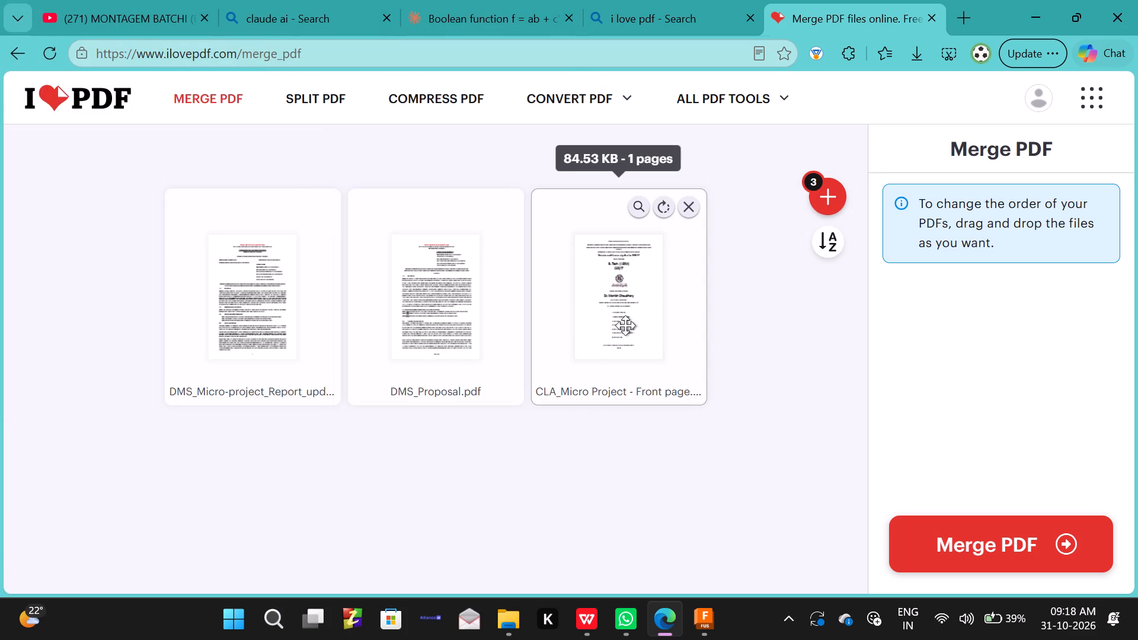
Reorder the merge files so the front page comes first, the proposal second and the report last.
left_click_drag(628, 326, 277, 311)
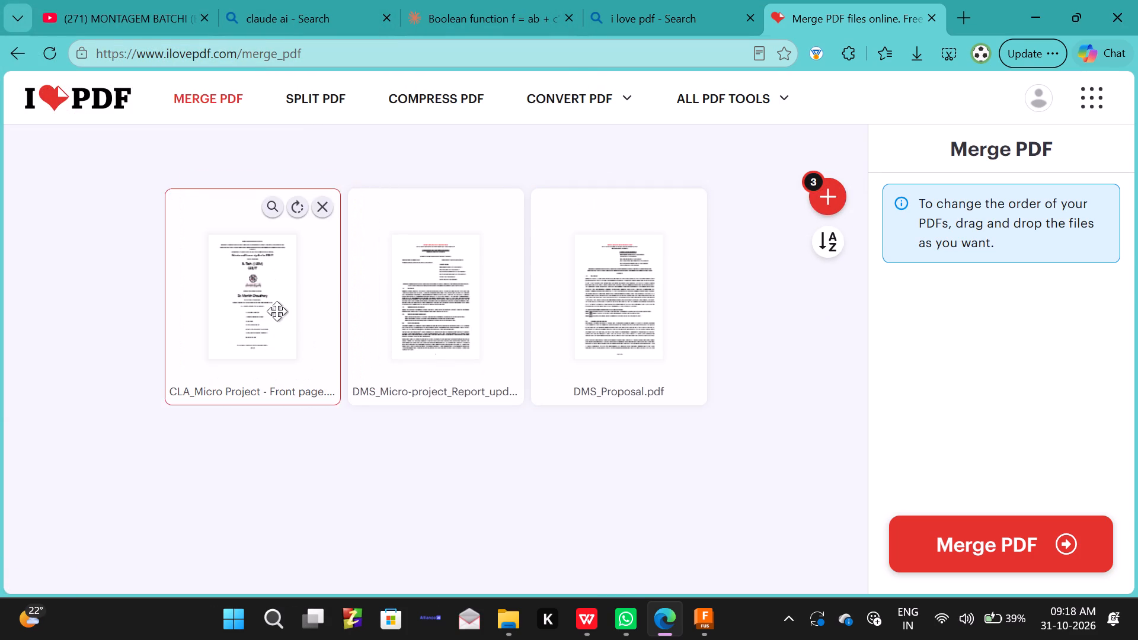
left_click_drag(595, 299, 399, 306)
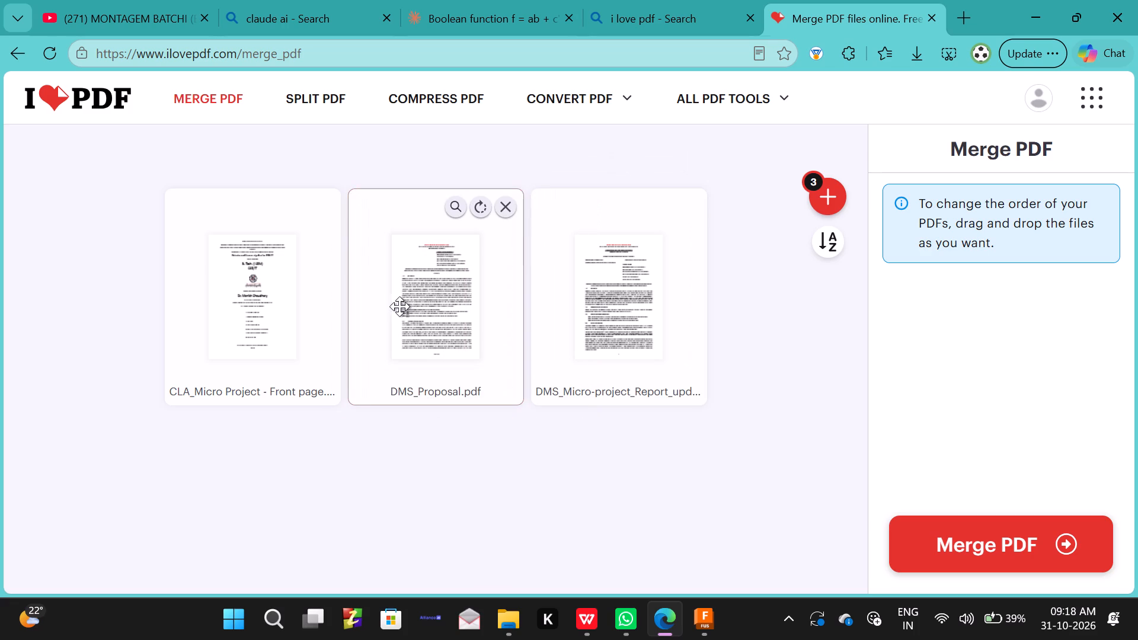
Add Group 10 rubics.pdf from the recent files to the PDF merge.
left_click(814, 199)
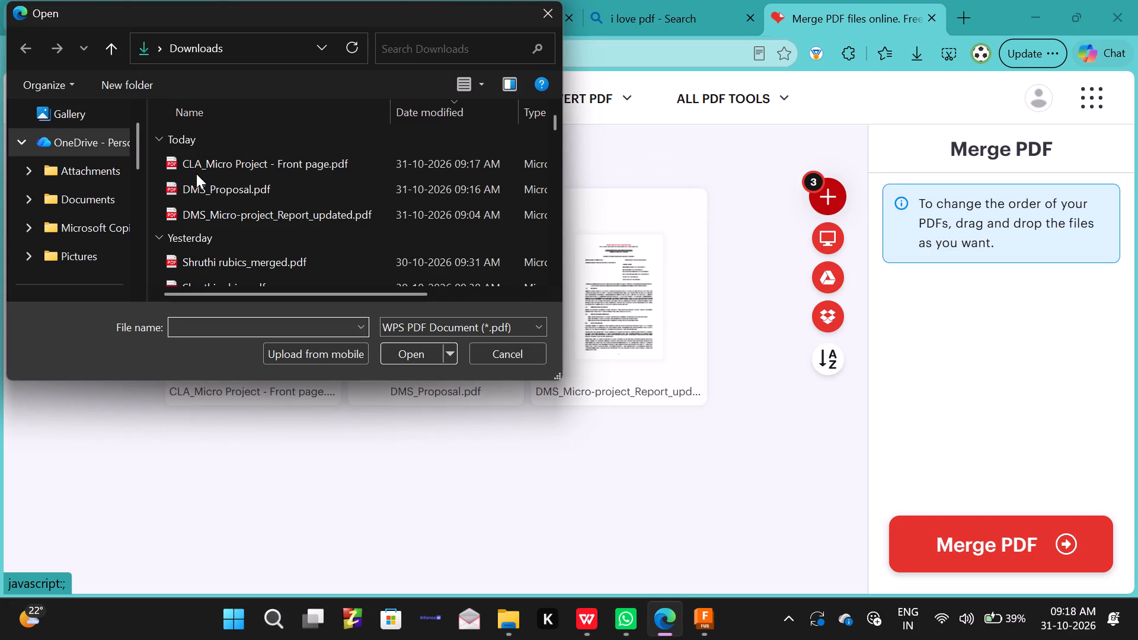
scroll(49, 136, "up", 4)
left_click(57, 107)
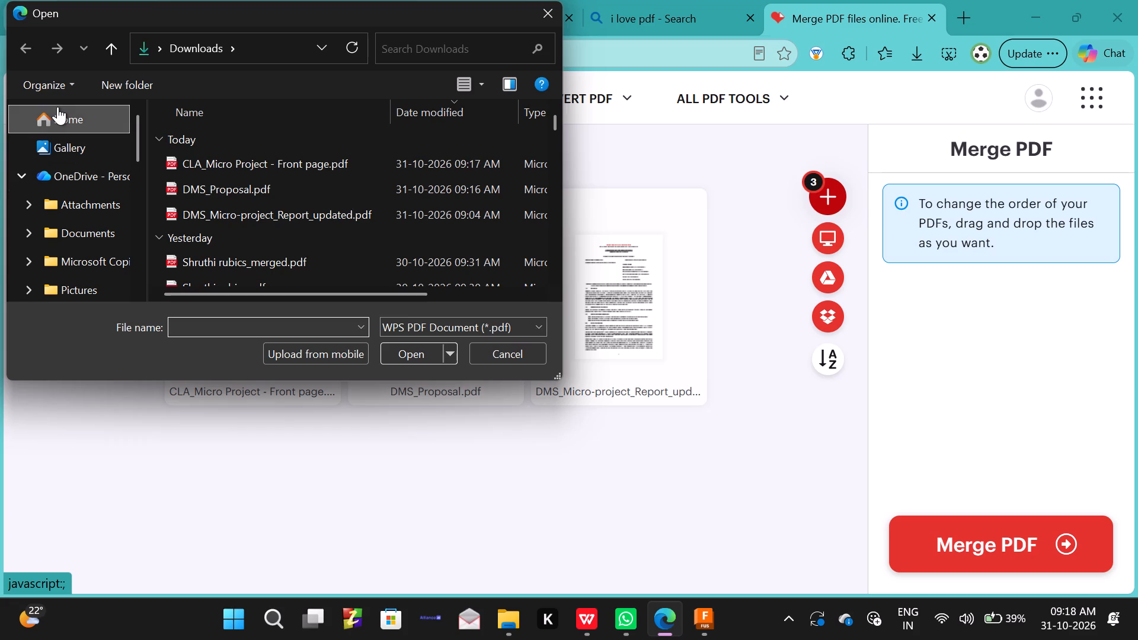
scroll(238, 205, "down", 1)
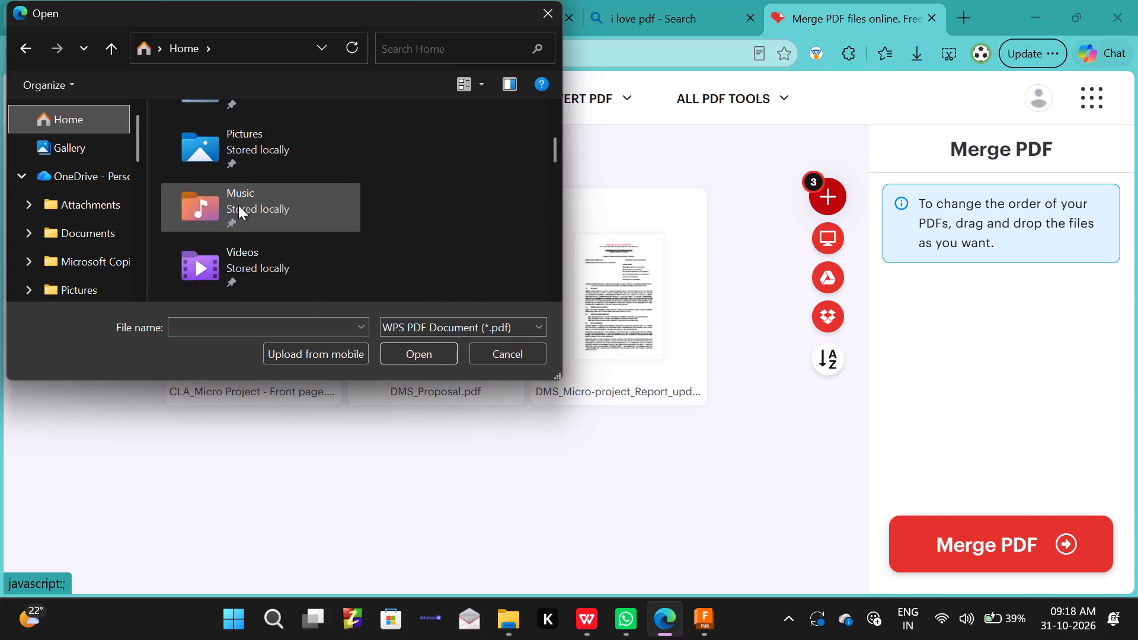
scroll(238, 205, "down", 2)
left_click(238, 205)
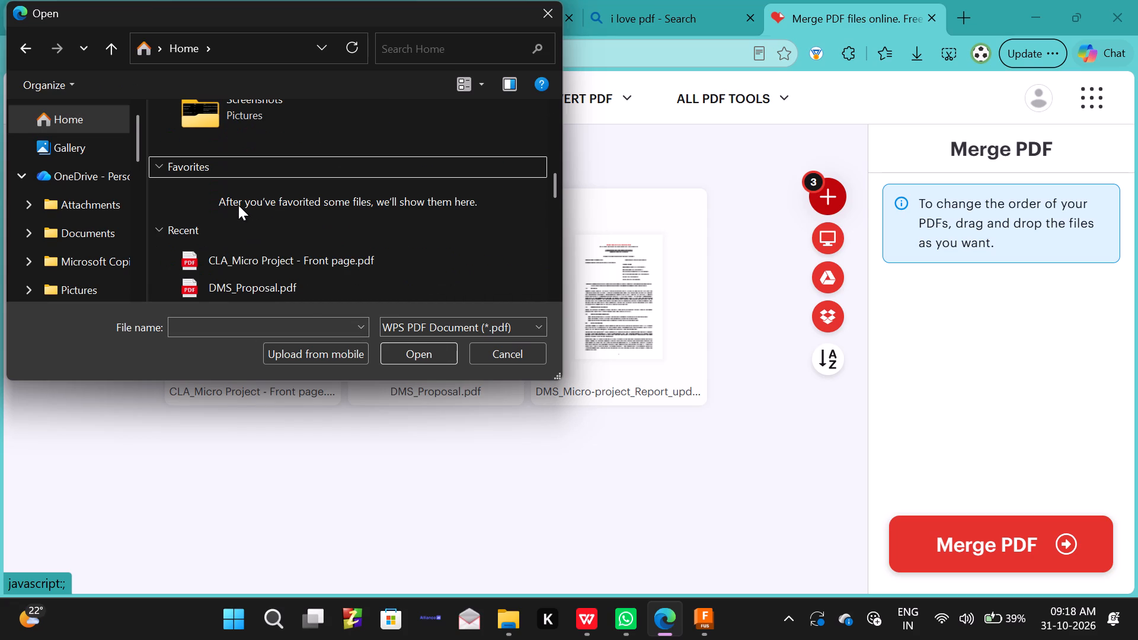
scroll(245, 232, "down", 1)
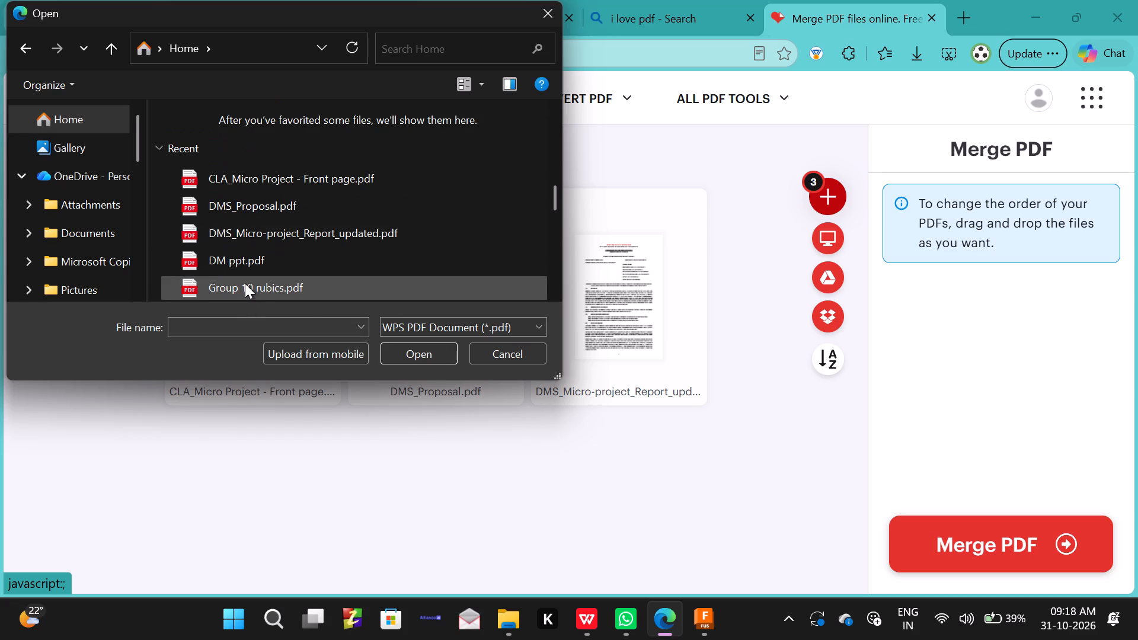
double_click(245, 283)
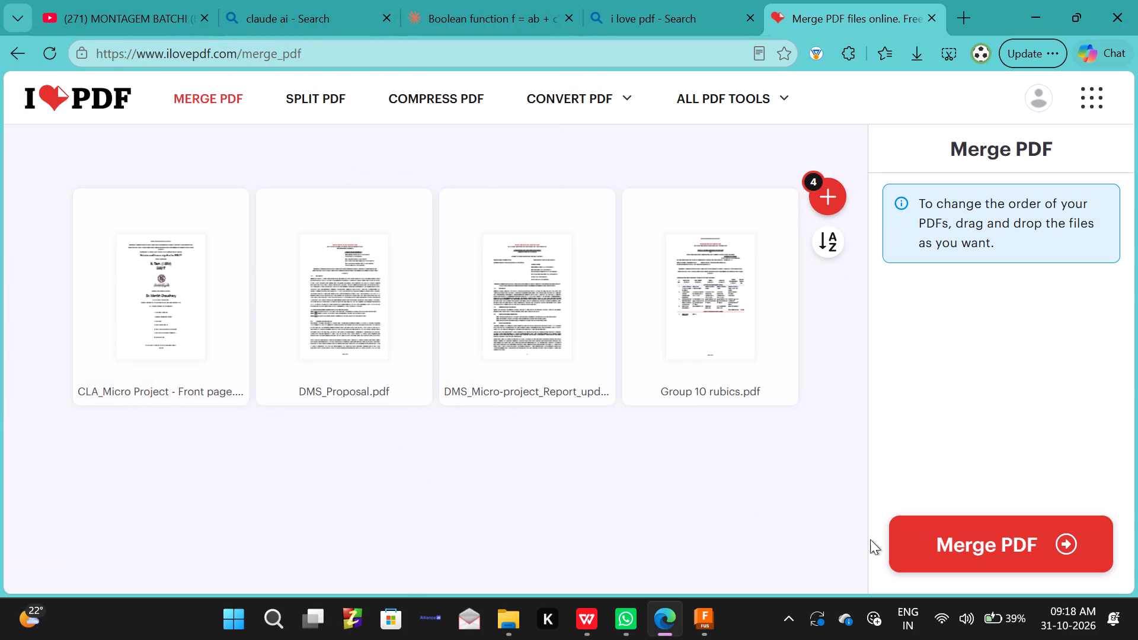
Merge the front page, proposal, report and rubrics PDFs and download the merged file.
left_click(932, 540)
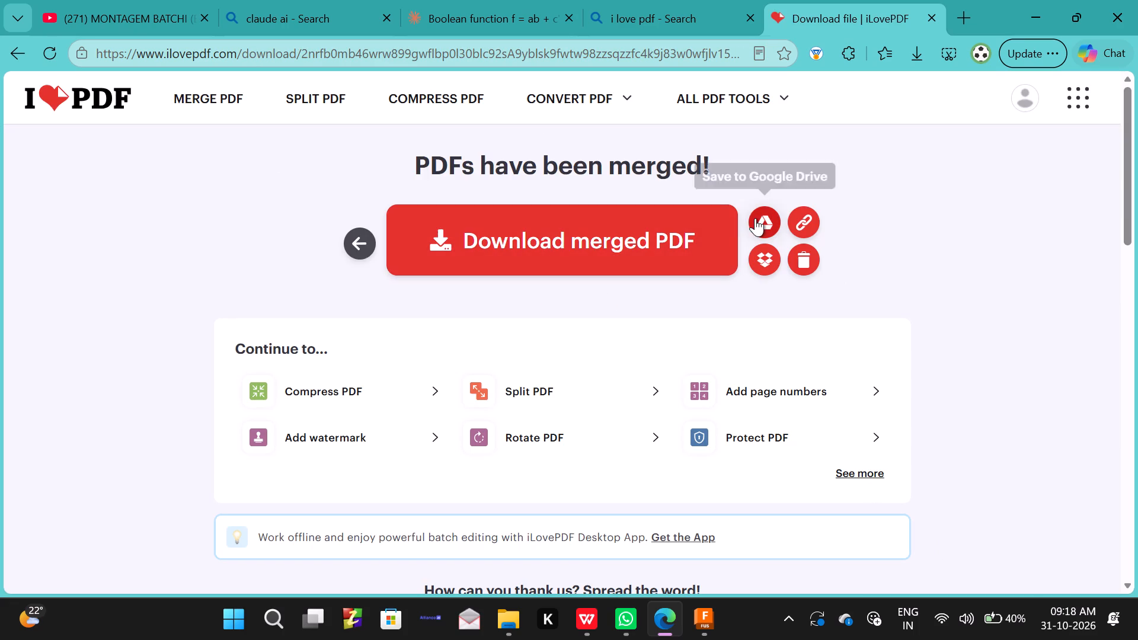
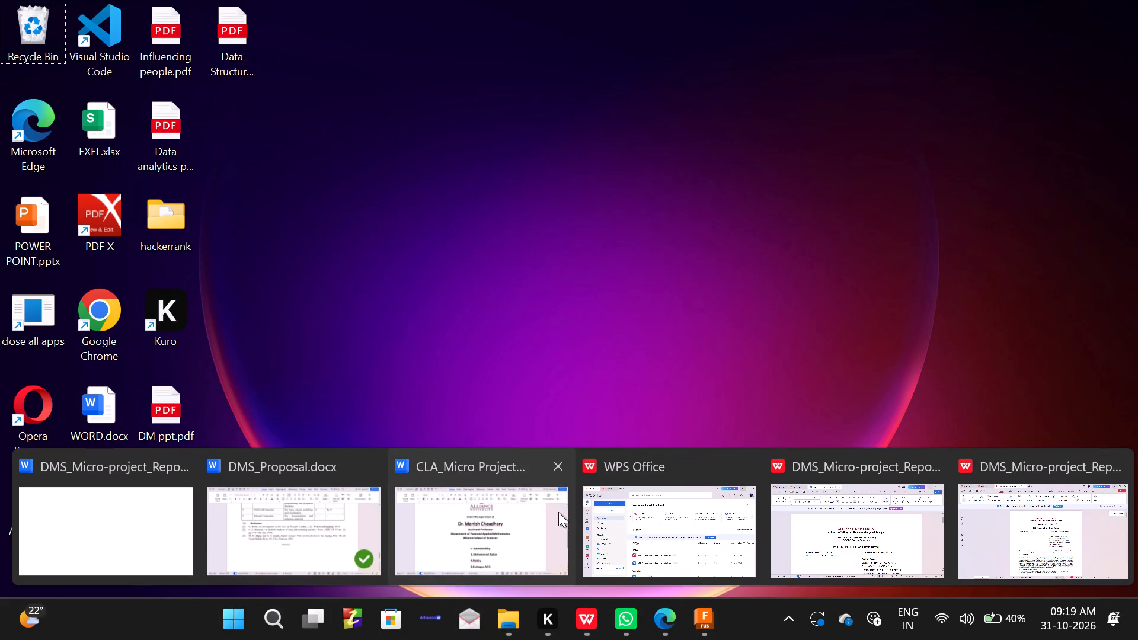
Close the leftover WPS Office document windows, saving the changes to DMS_Micro-project_Report_updated.docx.
left_click(554, 468)
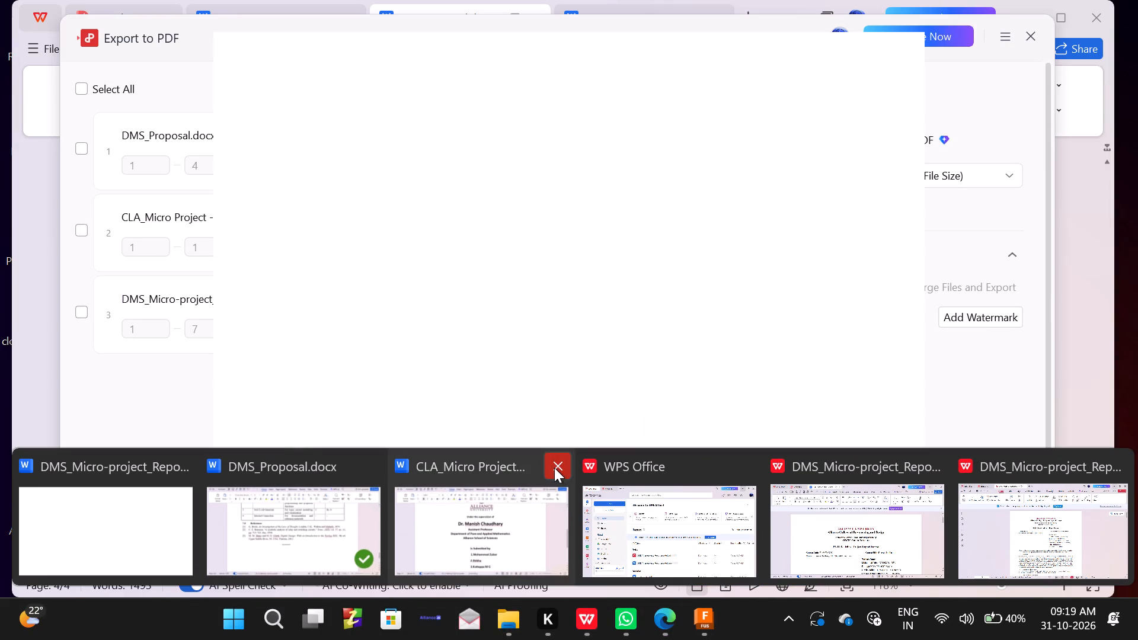
left_click(733, 461)
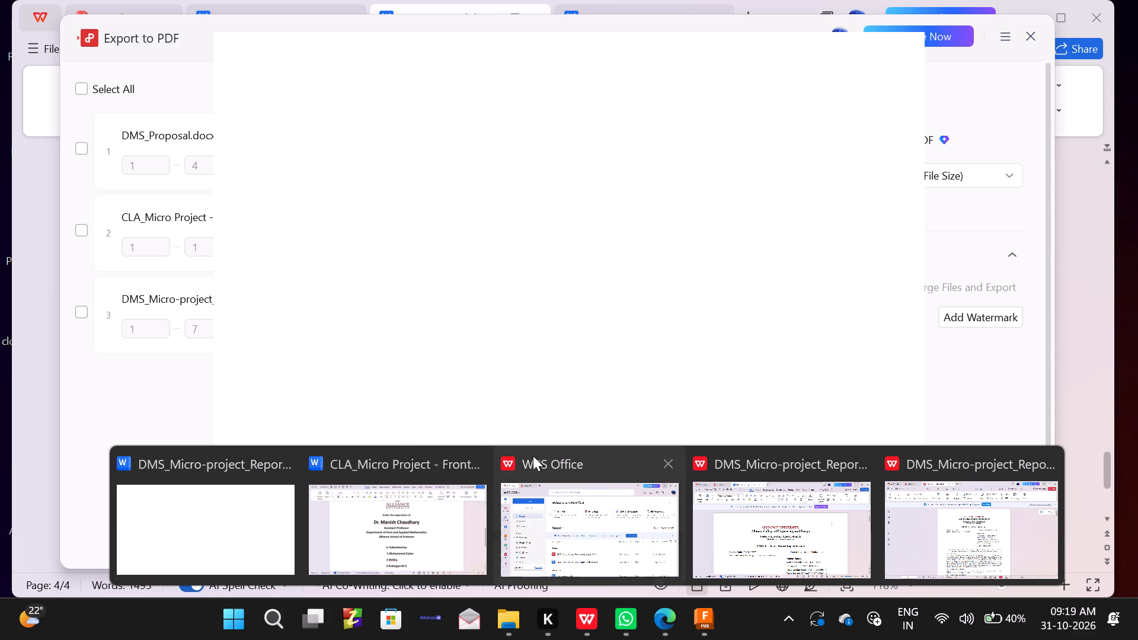
left_click(482, 458)
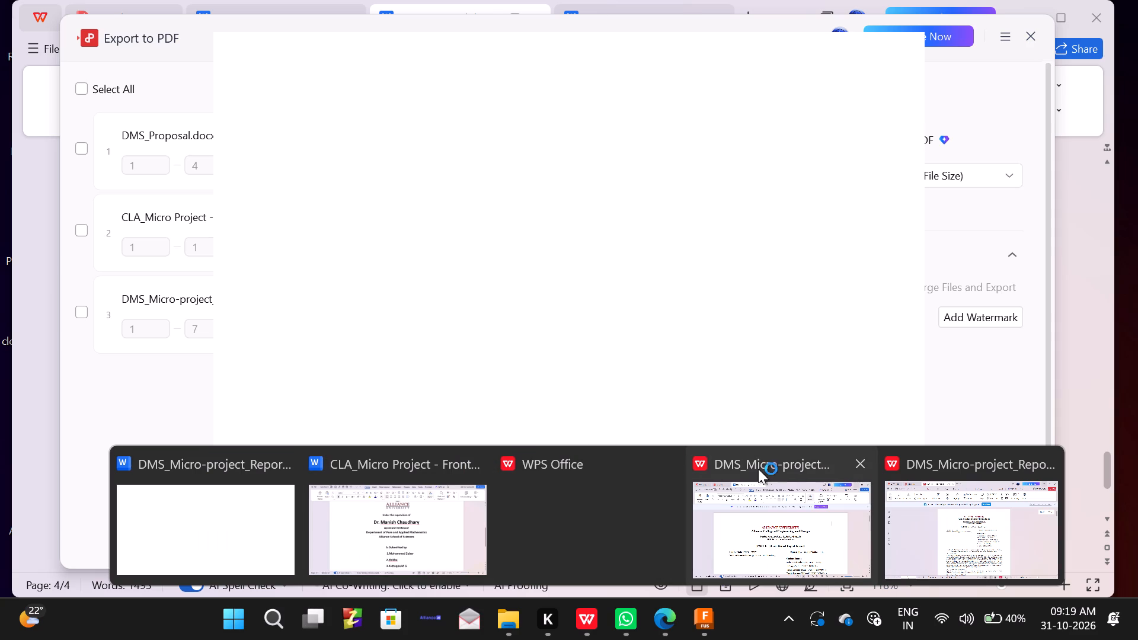
left_click(865, 468)
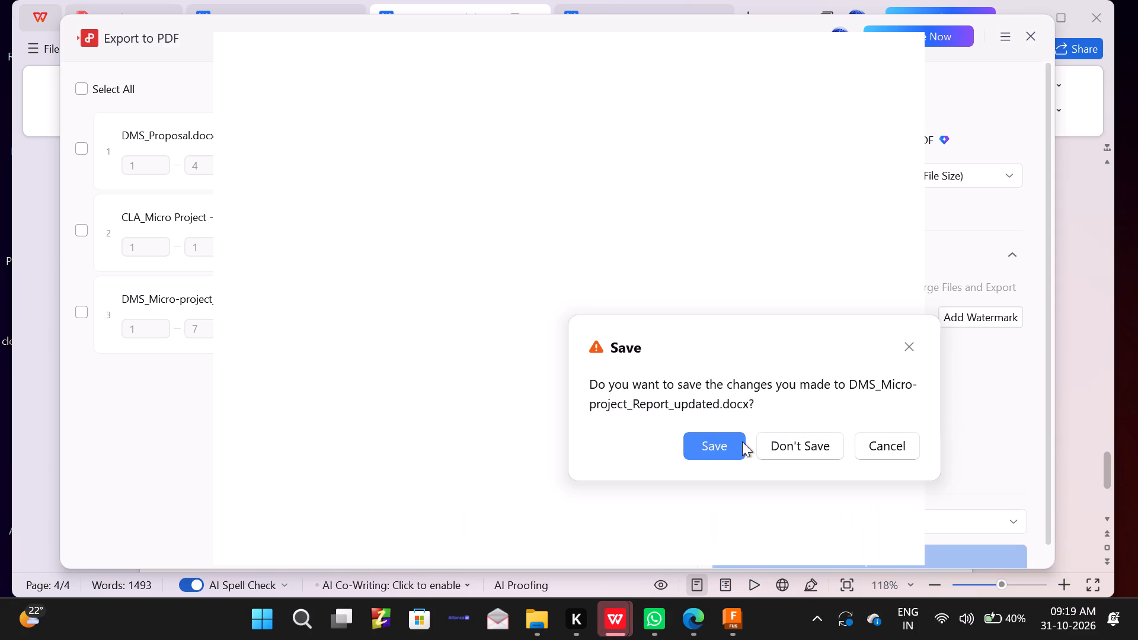
left_click(742, 441)
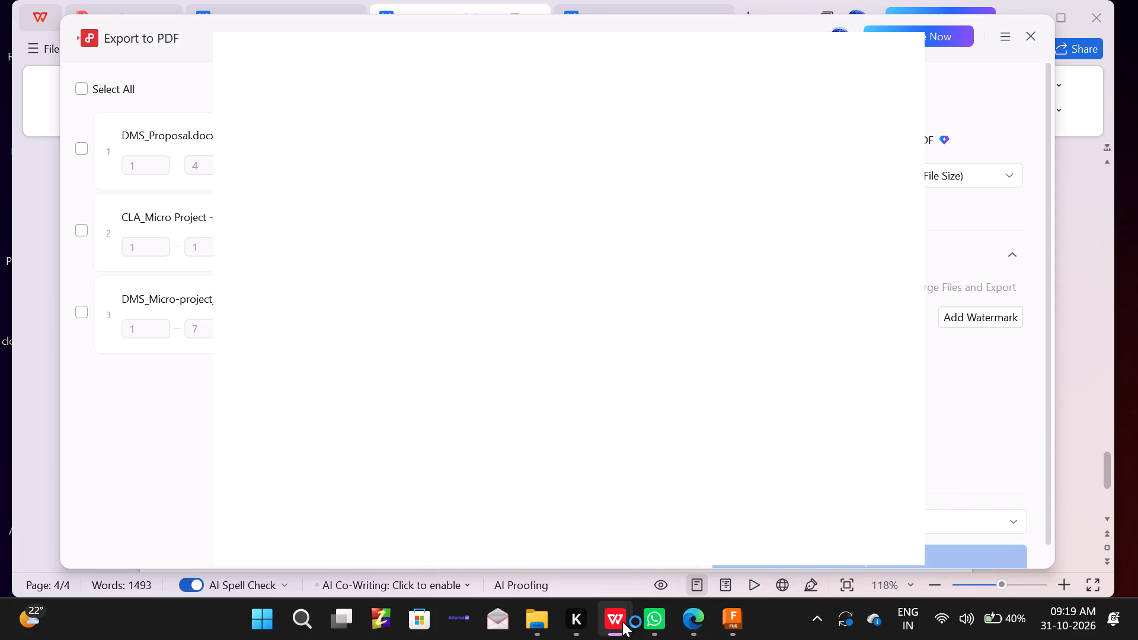